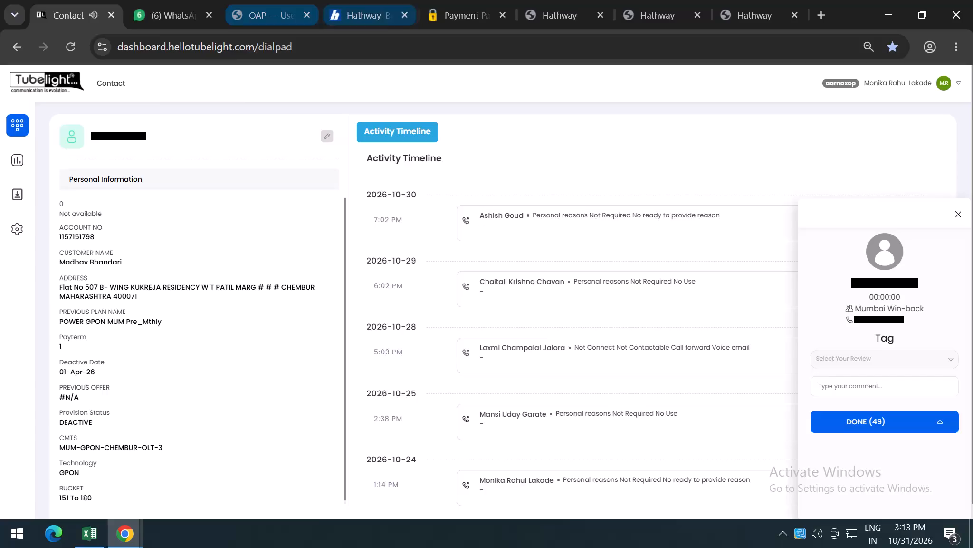
Switch from the dialpad contact to the Hathway OAP user summary page.
left_click(280, 0)
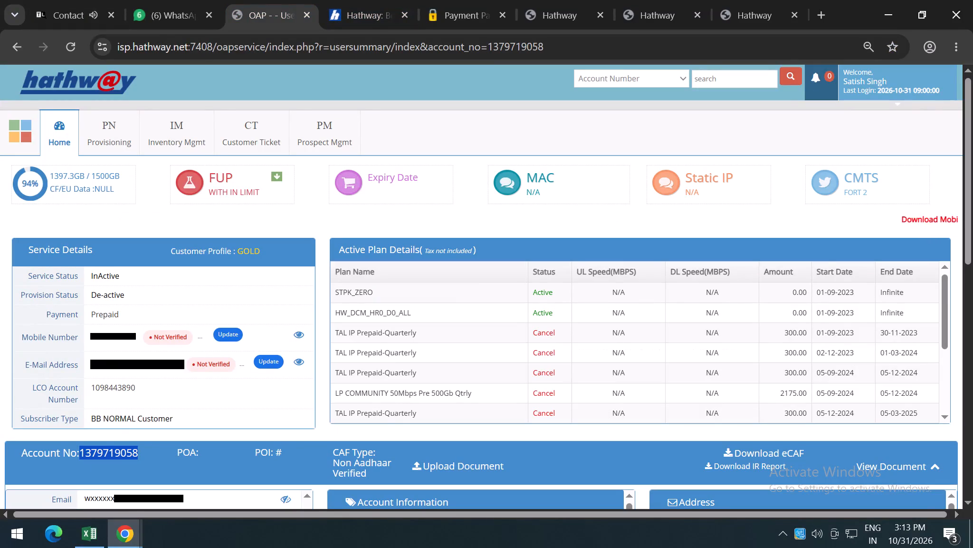
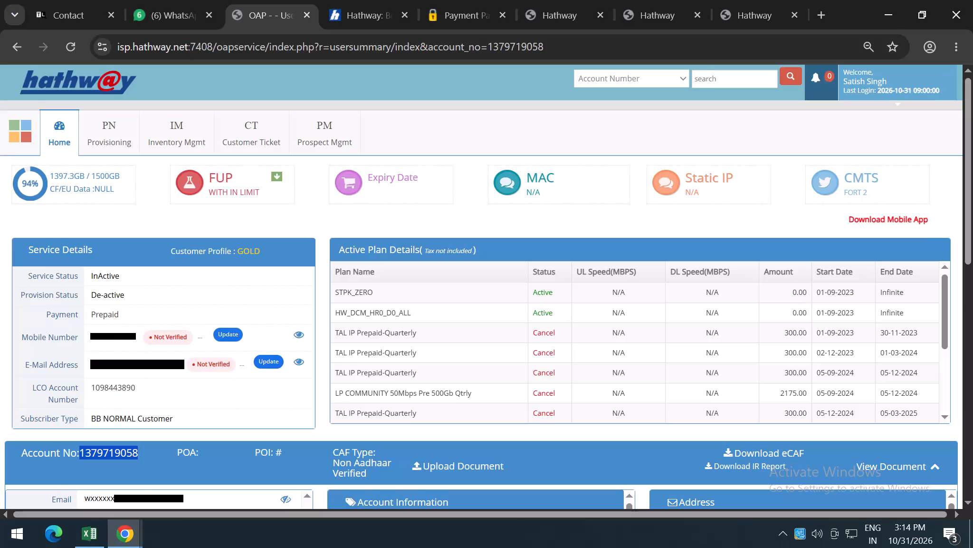
Copy the customer's account number from the user summary and search OAP for it by Account Number.
scroll(78, 371, "down", 6)
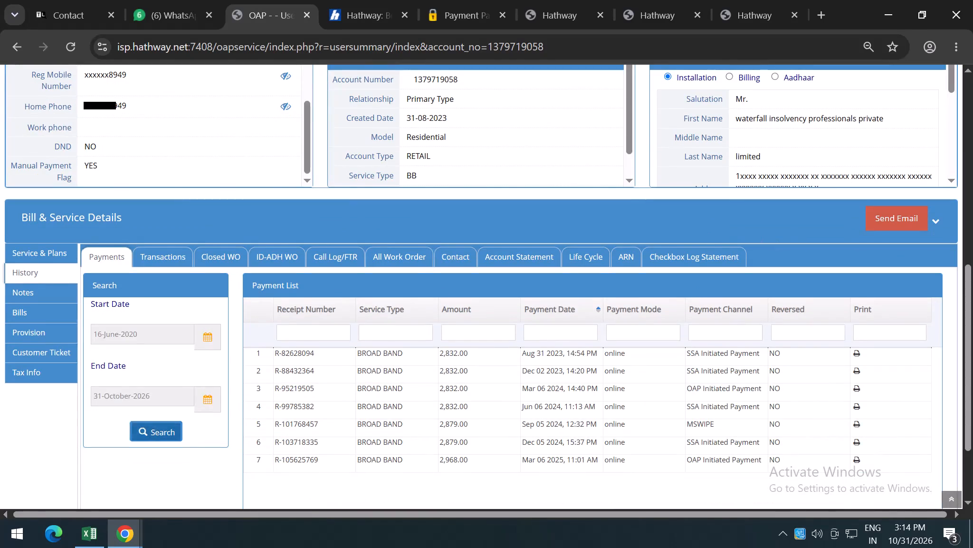
scroll(206, 416, "down", 4)
scroll(182, 226, "up", 2)
scroll(124, 260, "up", 3)
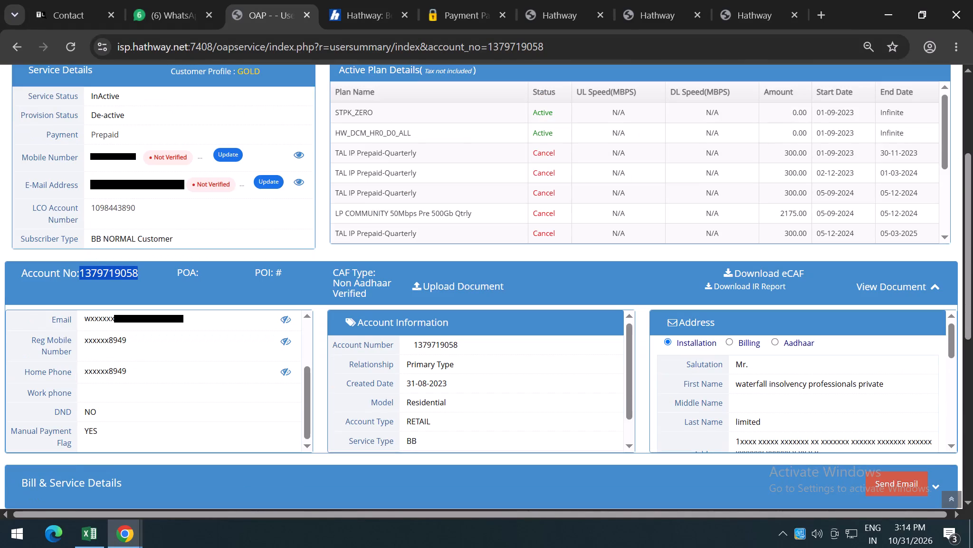
left_click(123, 276)
double_click(123, 277)
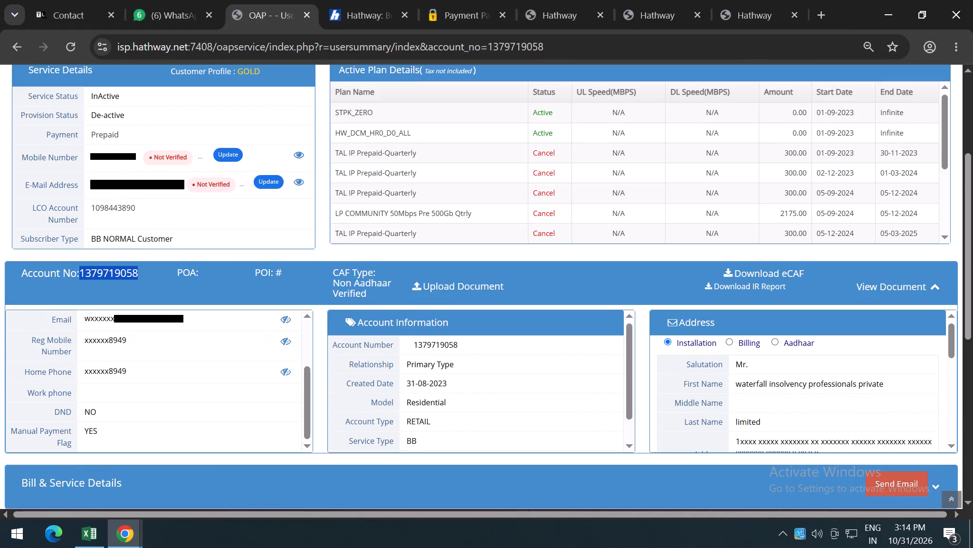
triple_click(123, 277)
left_click(123, 277)
key("ctrl+c")
scroll(669, 124, "up", 4)
double_click(706, 82)
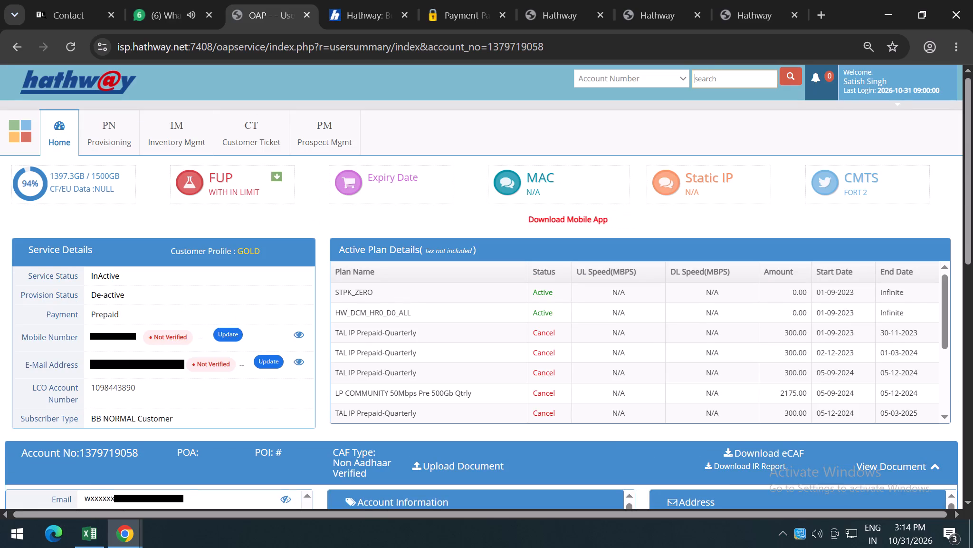
key("ctrl+v")
left_click(788, 76)
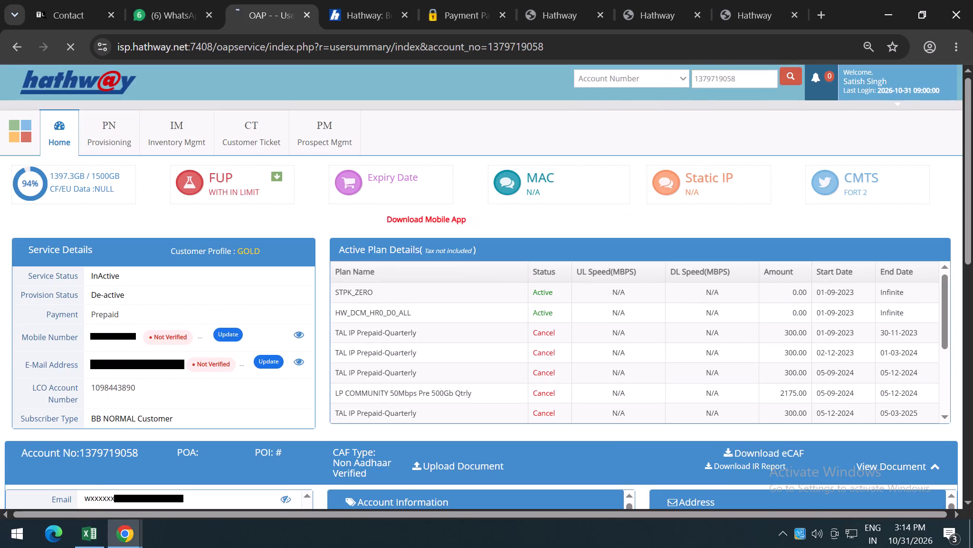
Open the account's payment history under Bill & Service Details and search its payment records.
scroll(93, 407, "down", 2)
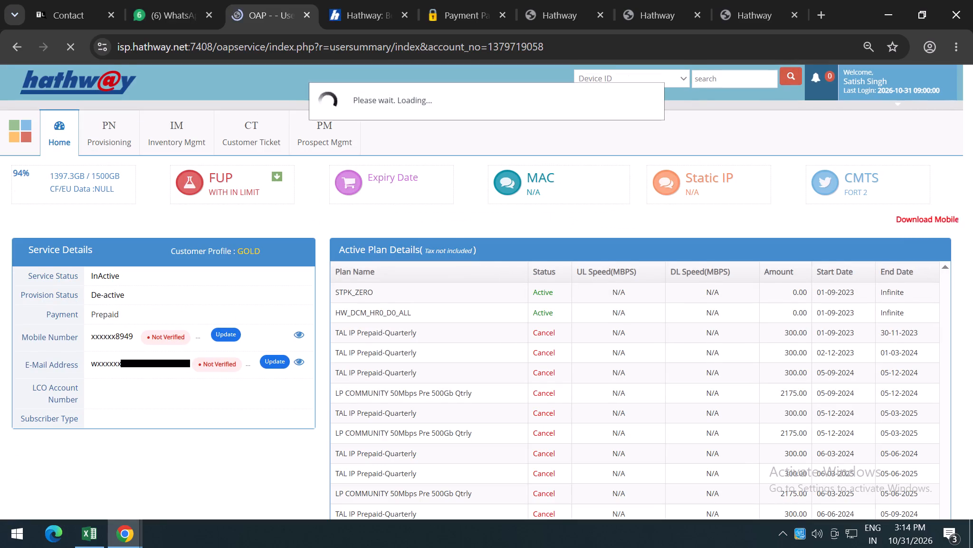
scroll(104, 427, "down", 4)
left_click(72, 346)
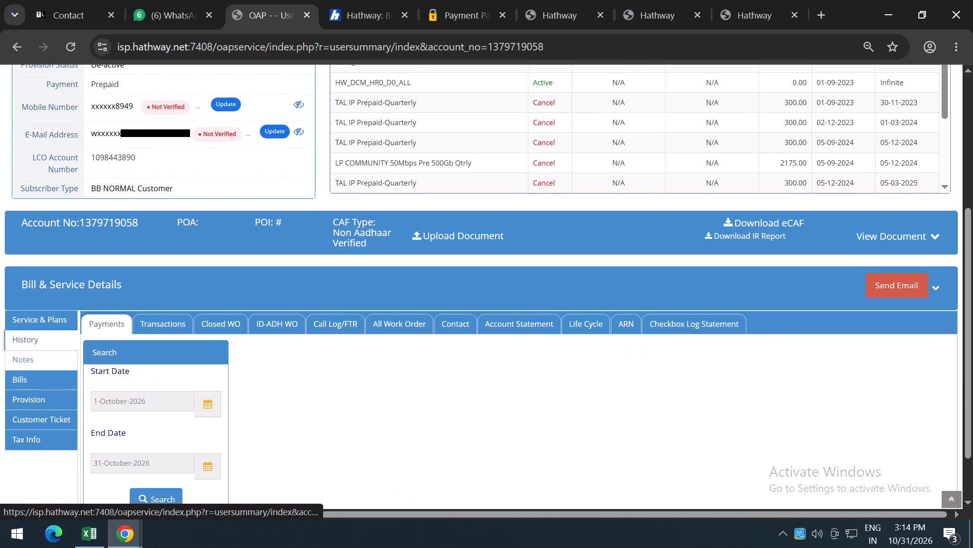
scroll(103, 428, "down", 4)
left_click(147, 432)
left_click(636, 166)
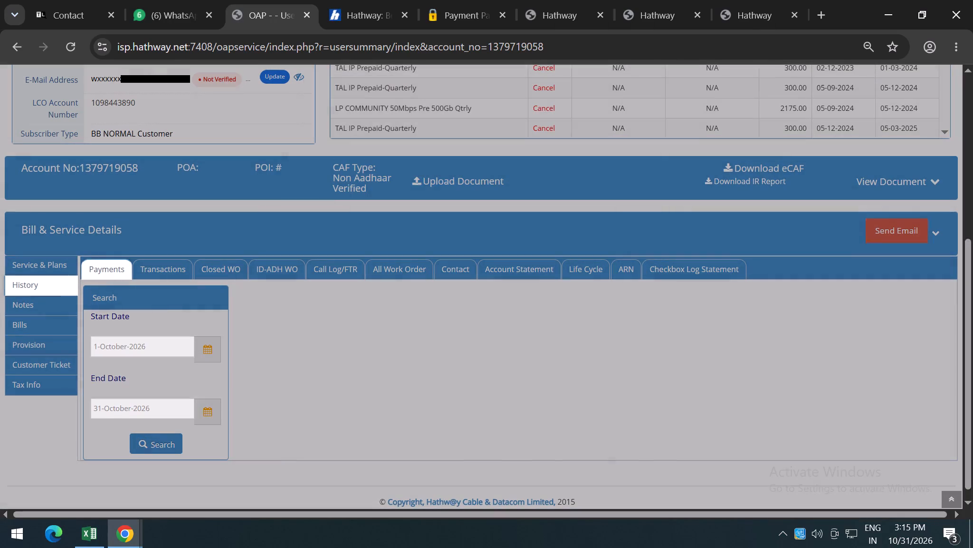
left_click(137, 444)
left_click(620, 157)
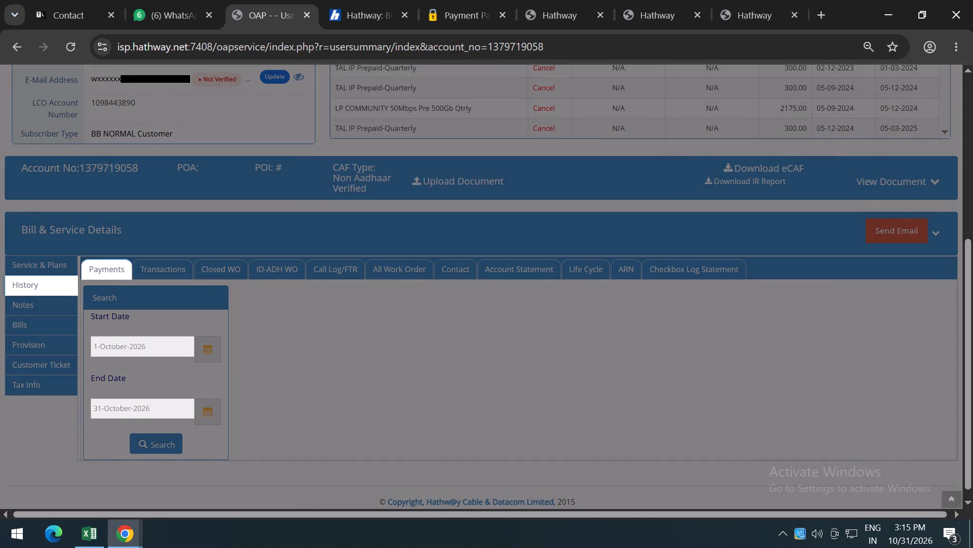
Switch back to the Tubelight dialpad contact page and select the current caller's account number under Personal Information.
left_click(104, 5)
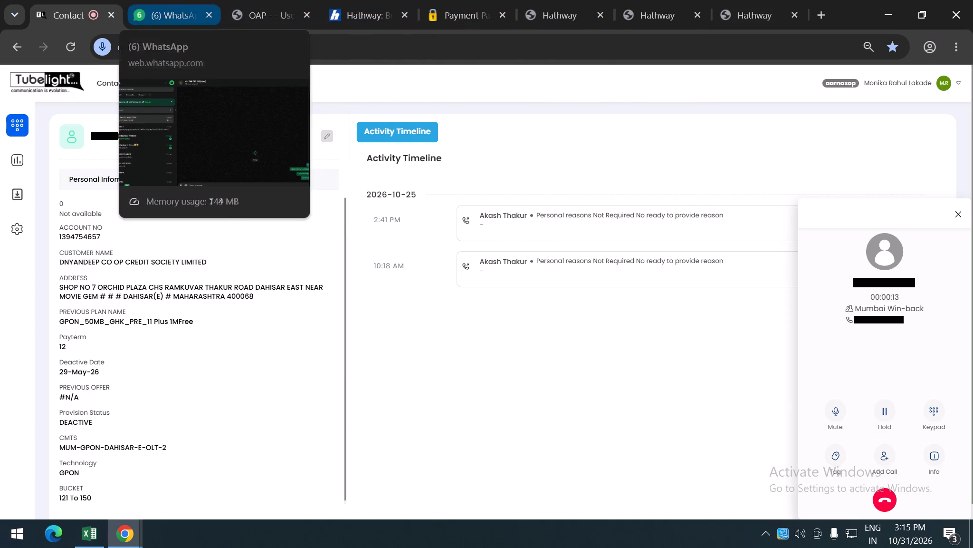
left_click(76, 237)
double_click(76, 238)
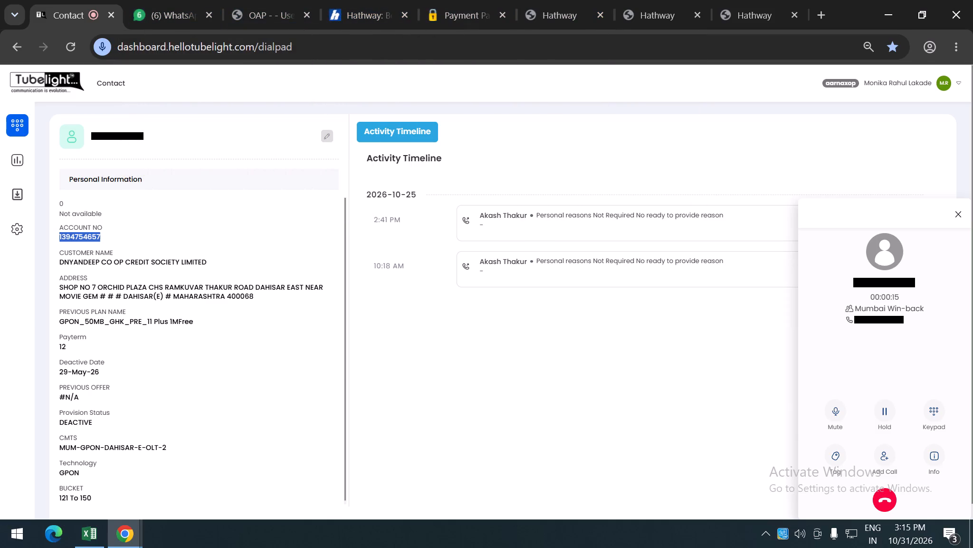
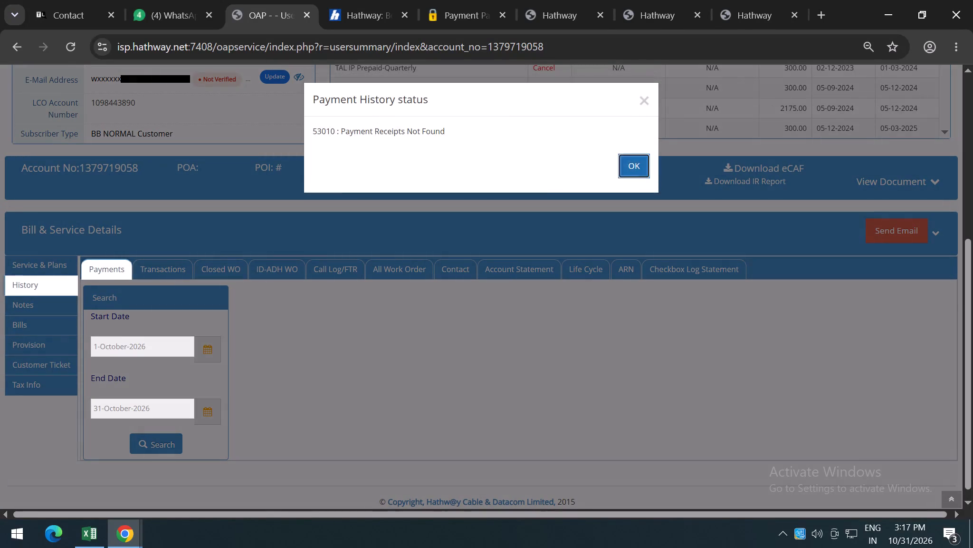
Repeat the account's payment history search for 1-October-2026 to 31-October-2026.
left_click(163, 446)
left_click(630, 151)
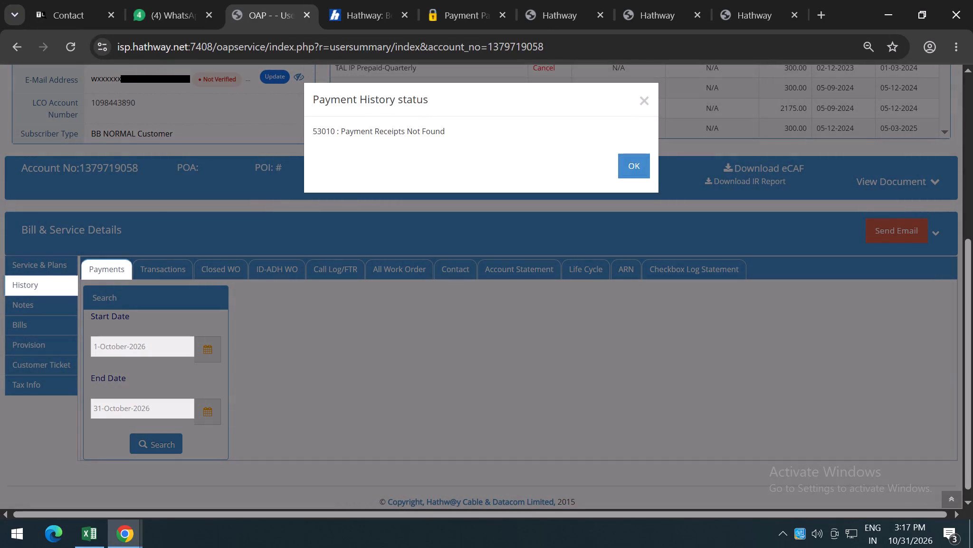
left_click(631, 160)
left_click(263, 15)
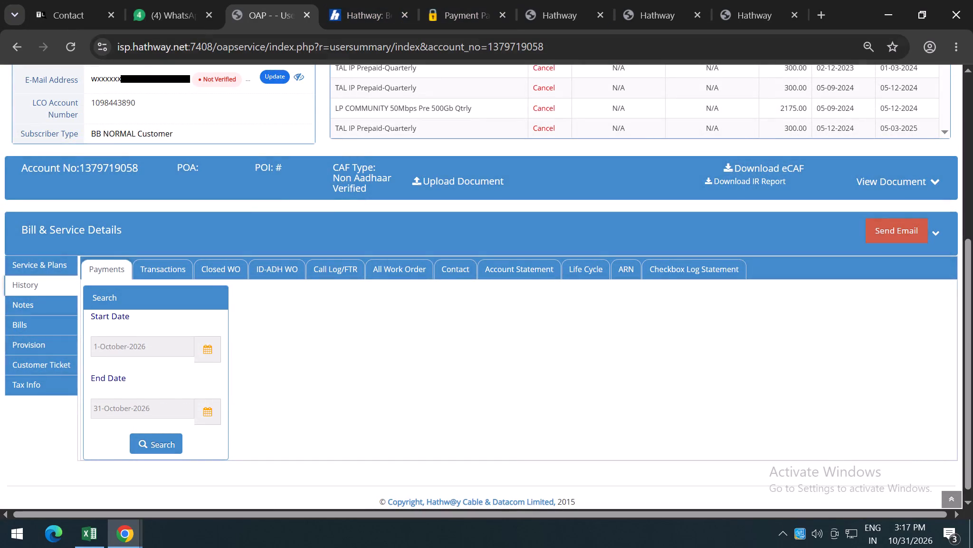
left_click(153, 432)
left_click(153, 443)
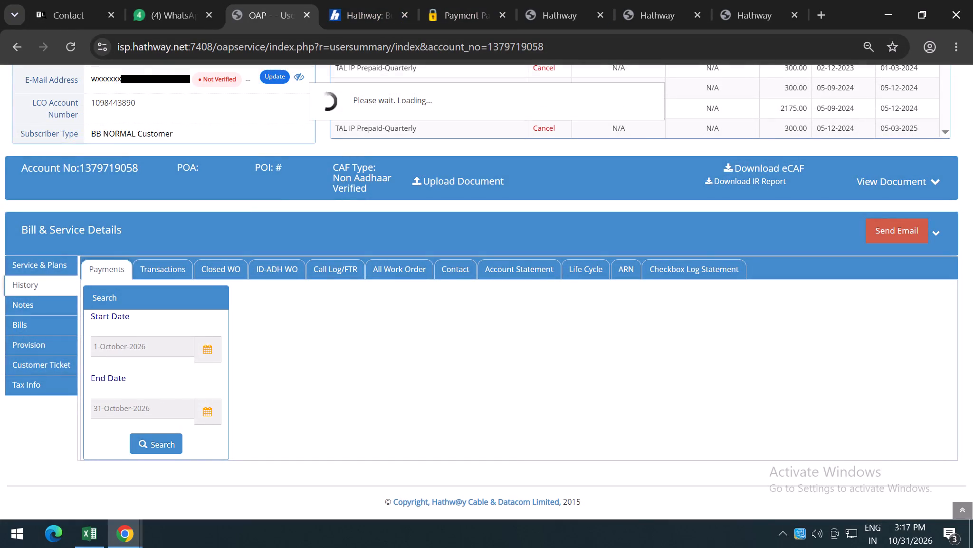
left_click(643, 169)
Switch from the OAP user summary back to the Tubelight dialpad dashboard.
left_click(98, 3)
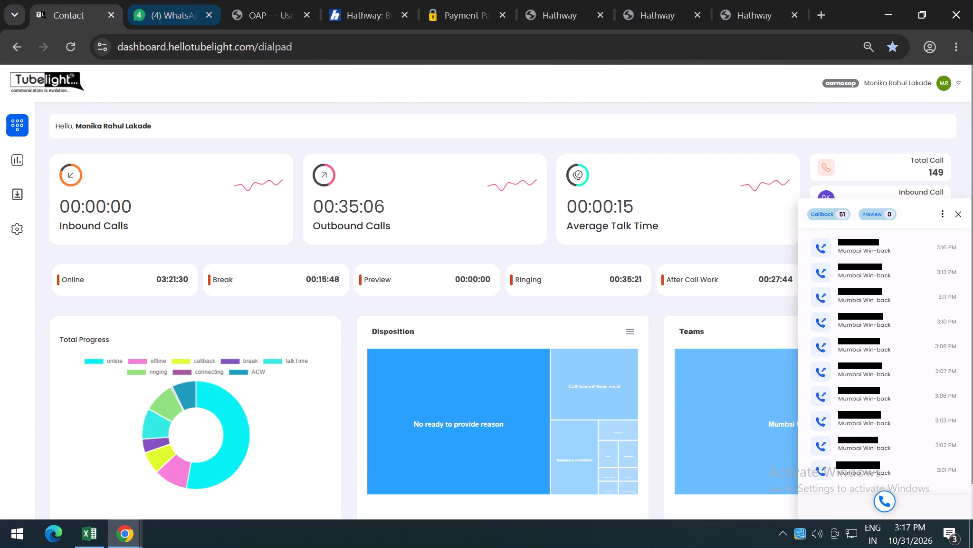
left_click(260, 0)
left_click(54, 0)
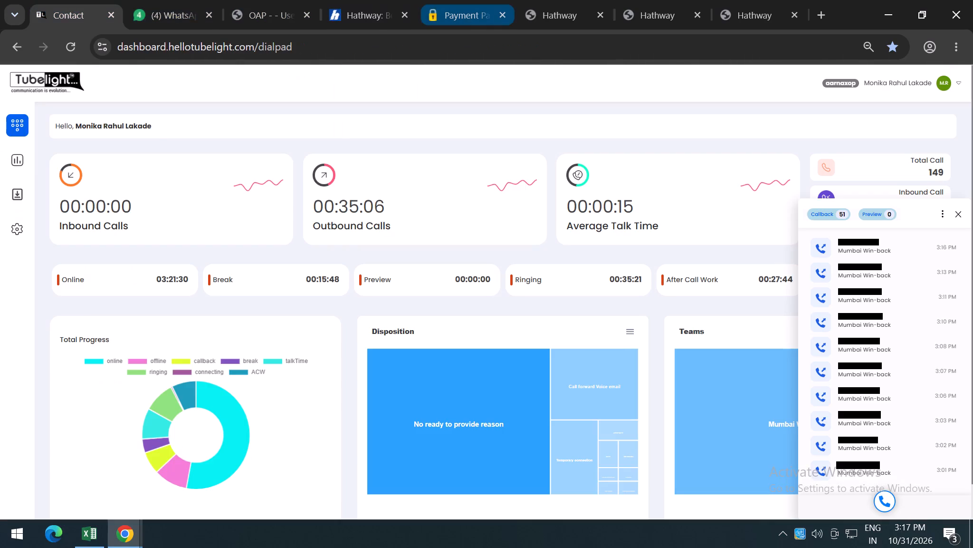
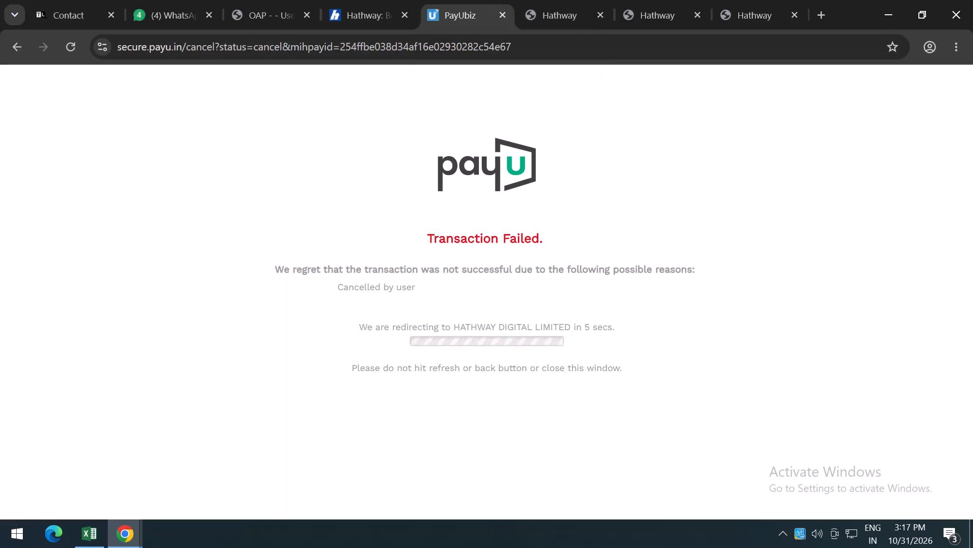
Close the PayUbiz page of the cancelled transaction.
left_click(506, 18)
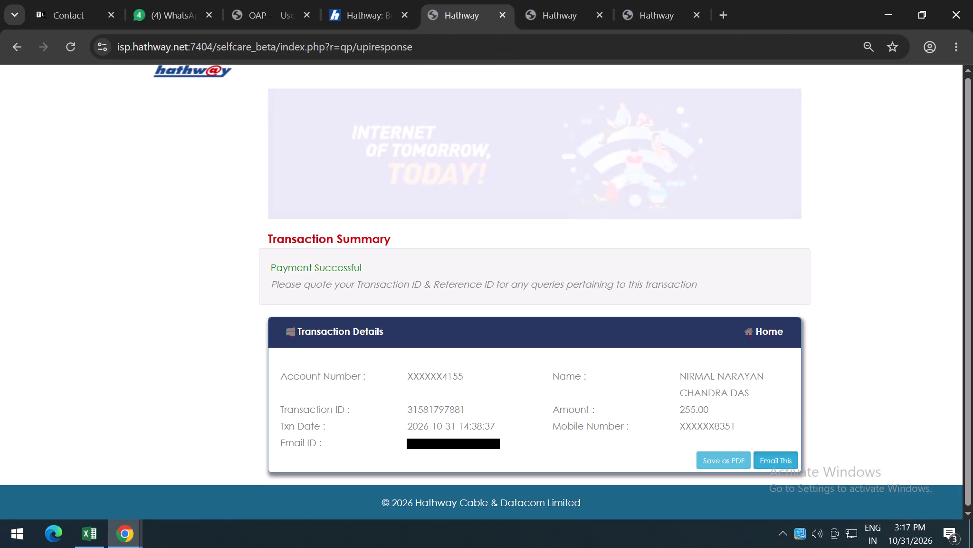
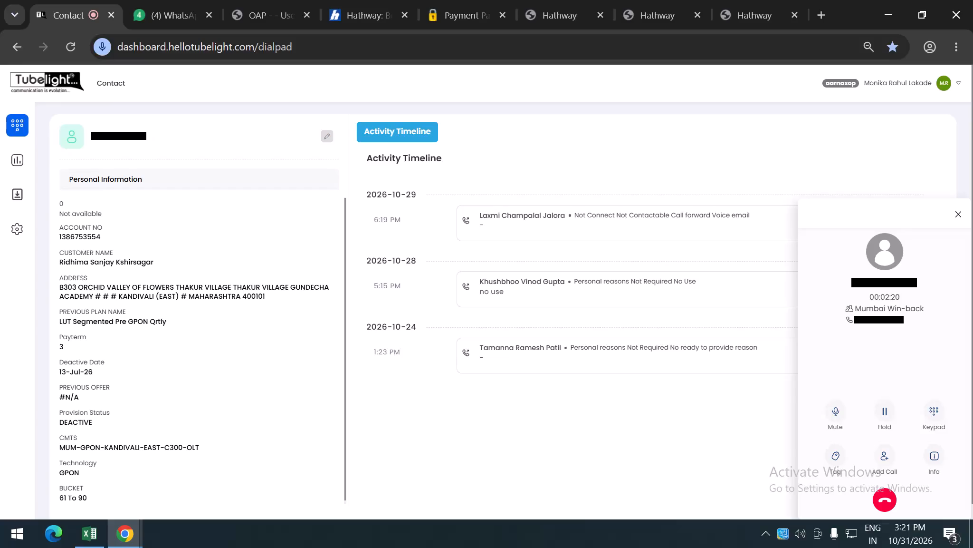
Search the account's payment history in OAP from 1-October-2026 to 31-October-2026, repeating the search and dismissing each status notice.
left_click(266, 0)
left_click(153, 436)
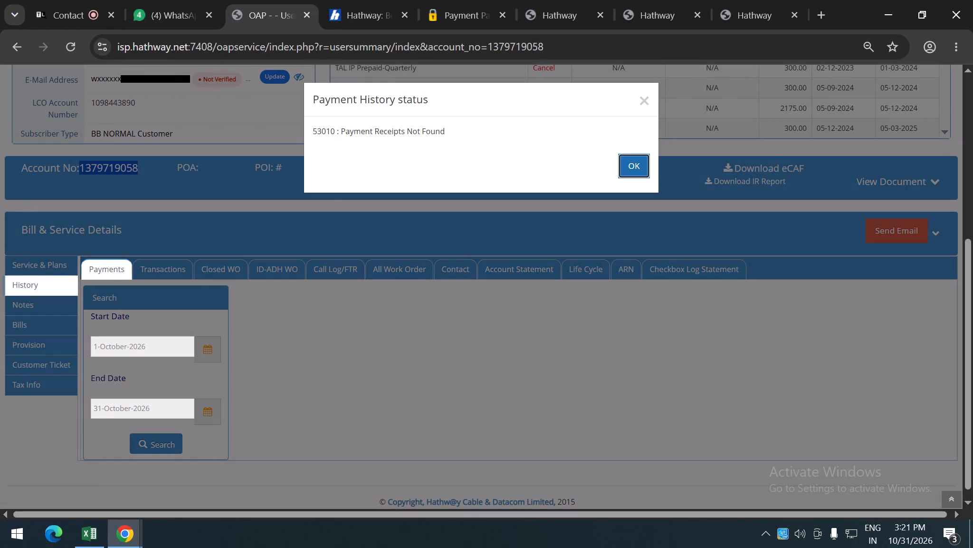
left_click(628, 170)
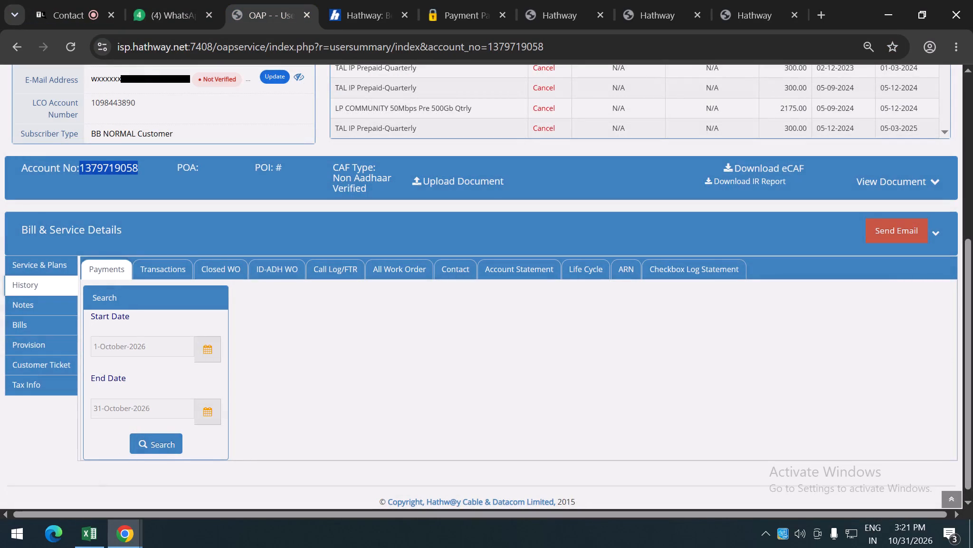
left_click(104, 165)
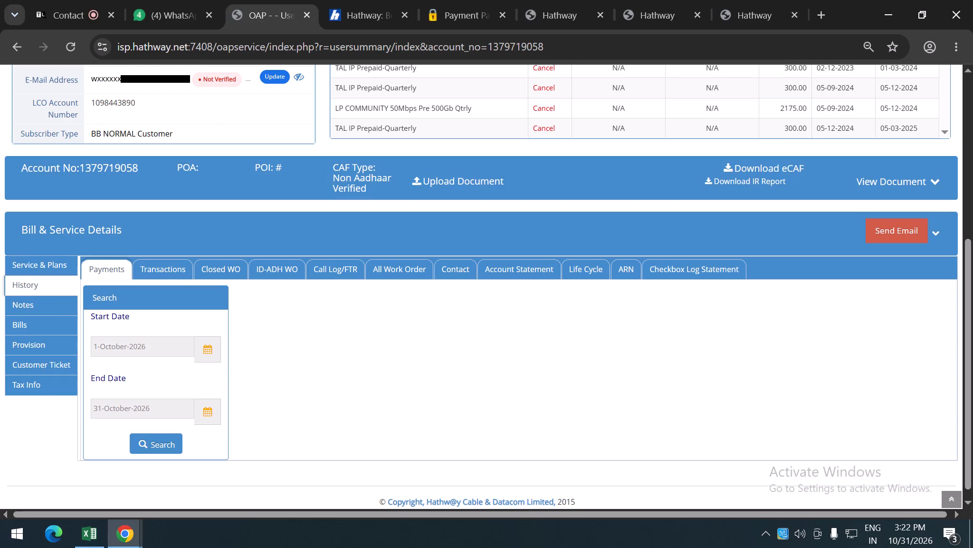
left_click(138, 439)
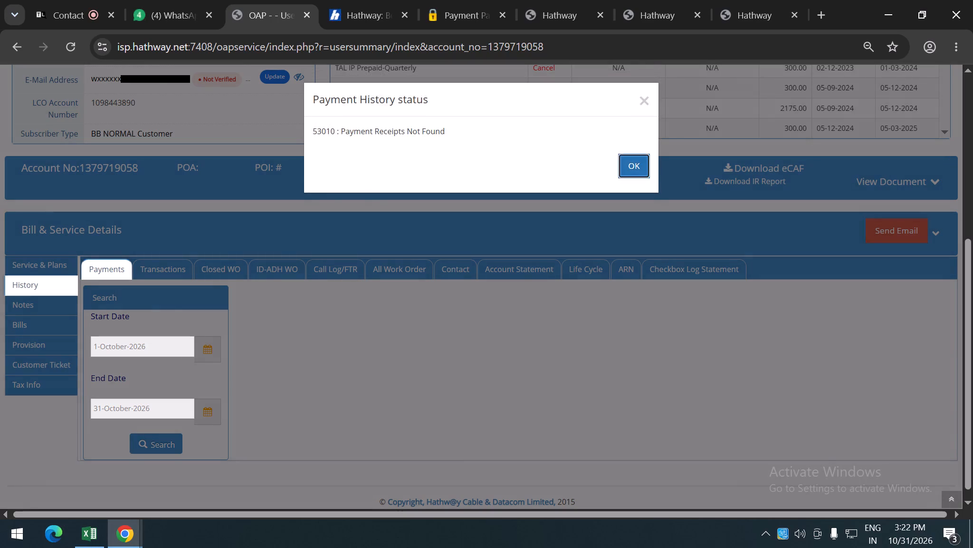
left_click(644, 171)
scroll(190, 305, "up", 2)
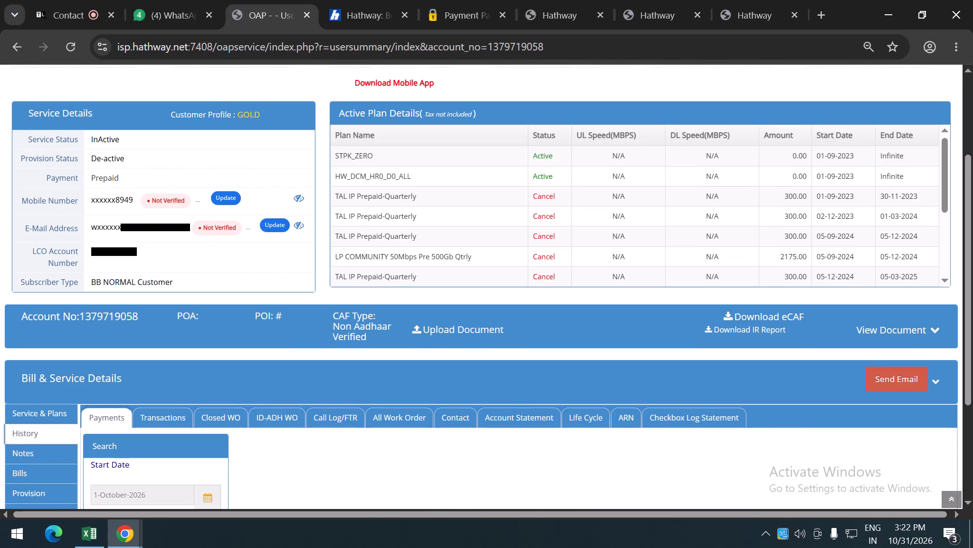
scroll(190, 305, "down", 6)
left_click(156, 434)
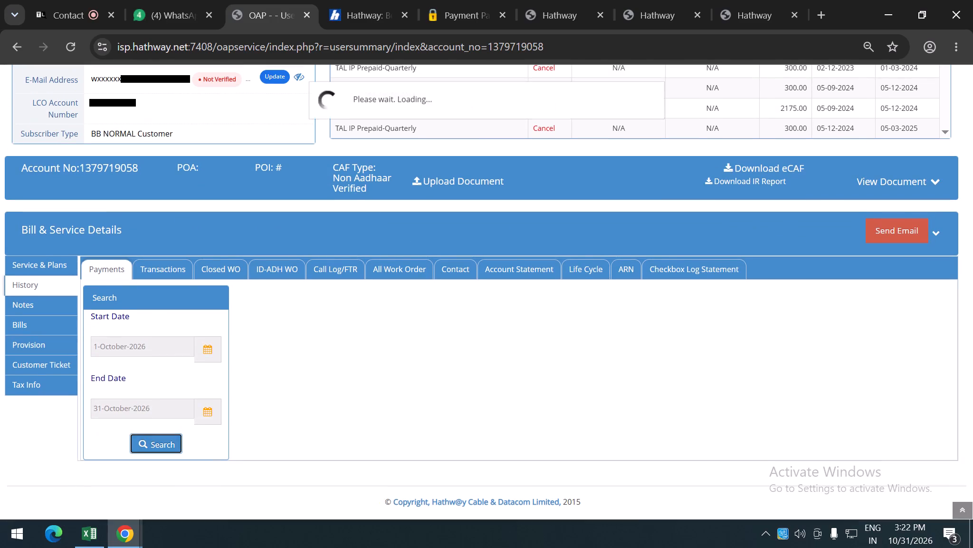
left_click(620, 168)
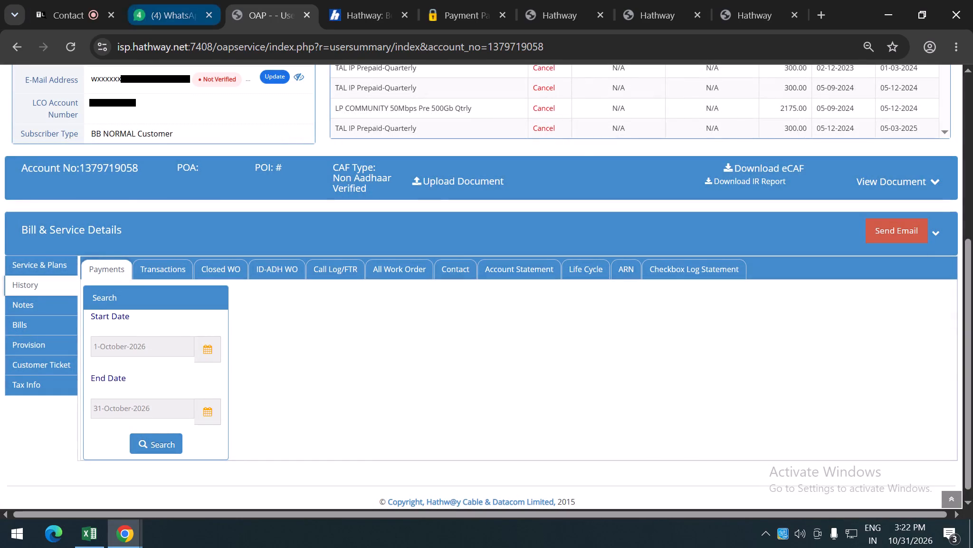
Check the ongoing call in the dialpad, and keep repeating the account's October payment history search in OAP.
left_click(92, 0)
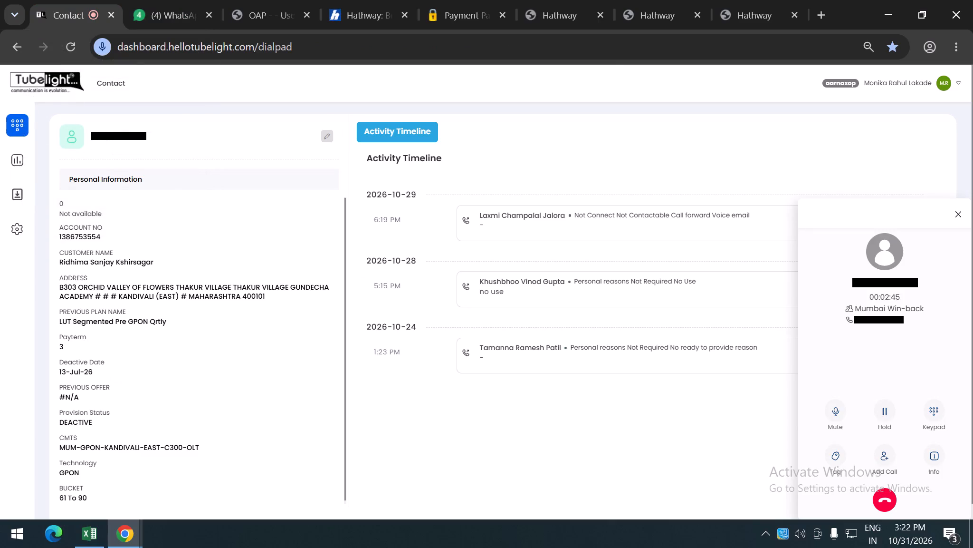
left_click(264, 3)
left_click(159, 439)
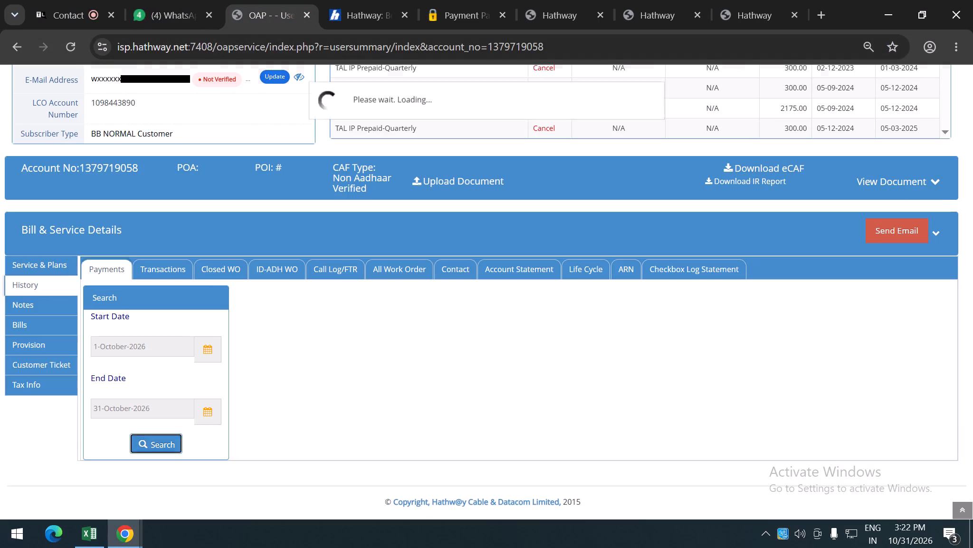
left_click(631, 164)
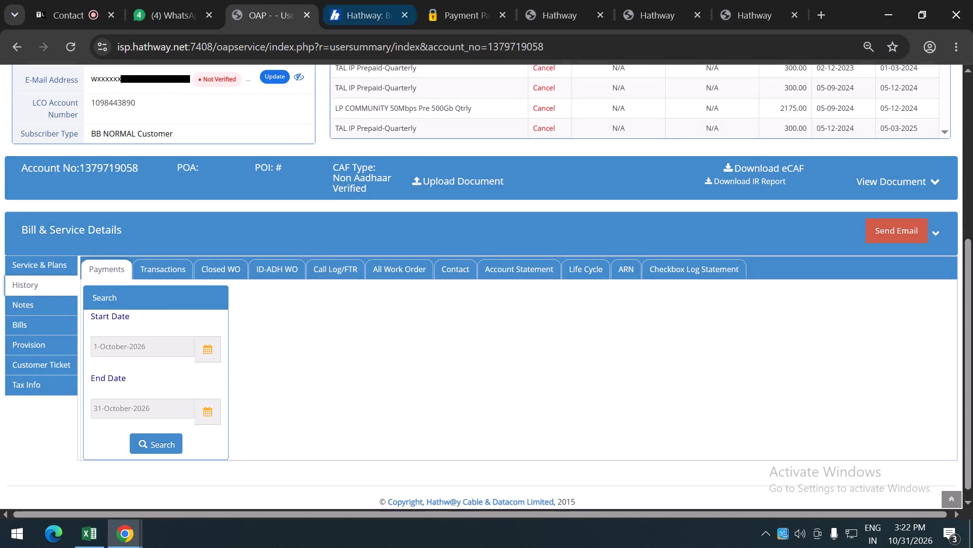
left_click(164, 444)
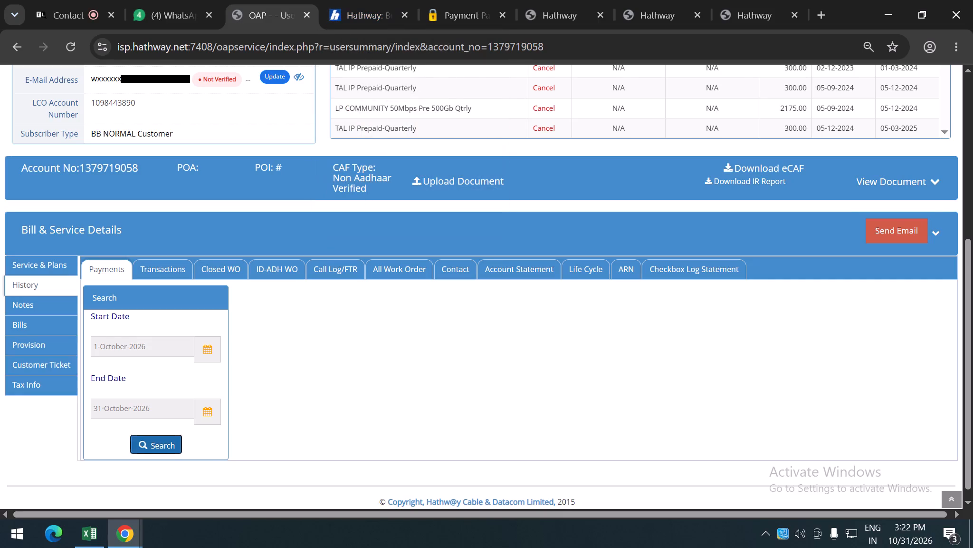
left_click(623, 173)
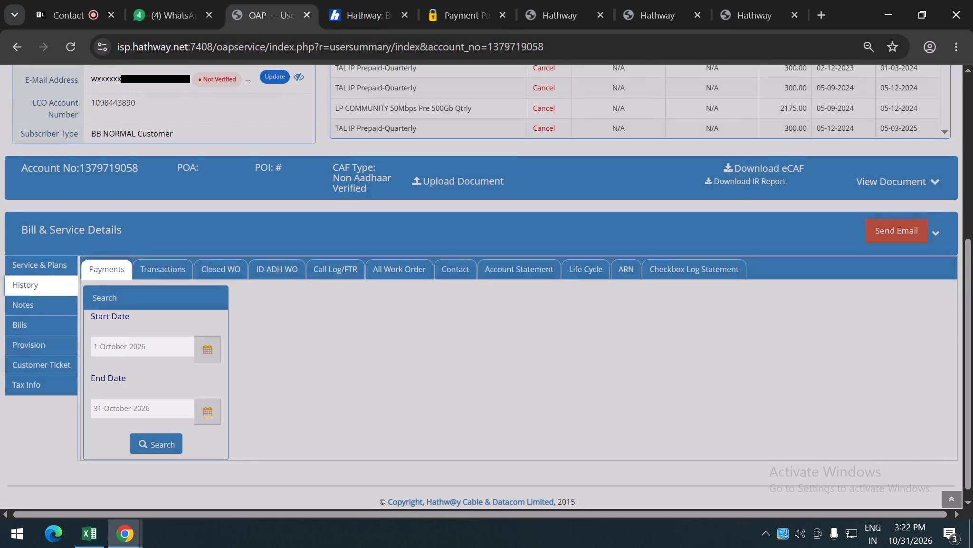
left_click(165, 449)
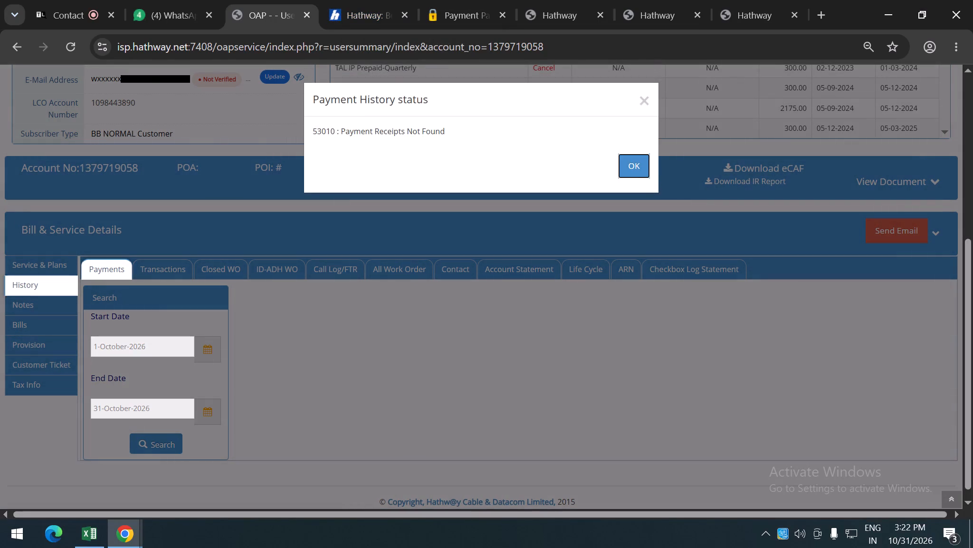
left_click(628, 167)
left_click(168, 440)
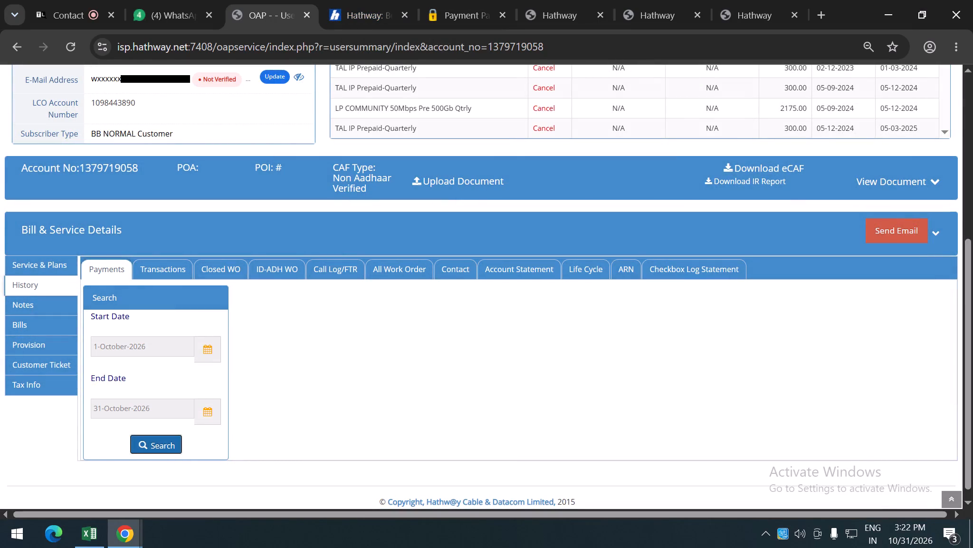
left_click(640, 168)
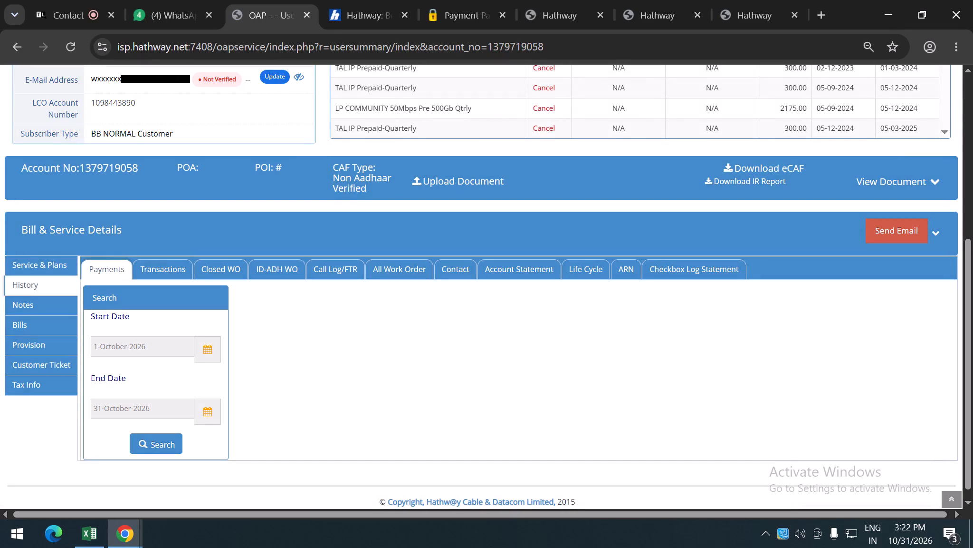
left_click(147, 439)
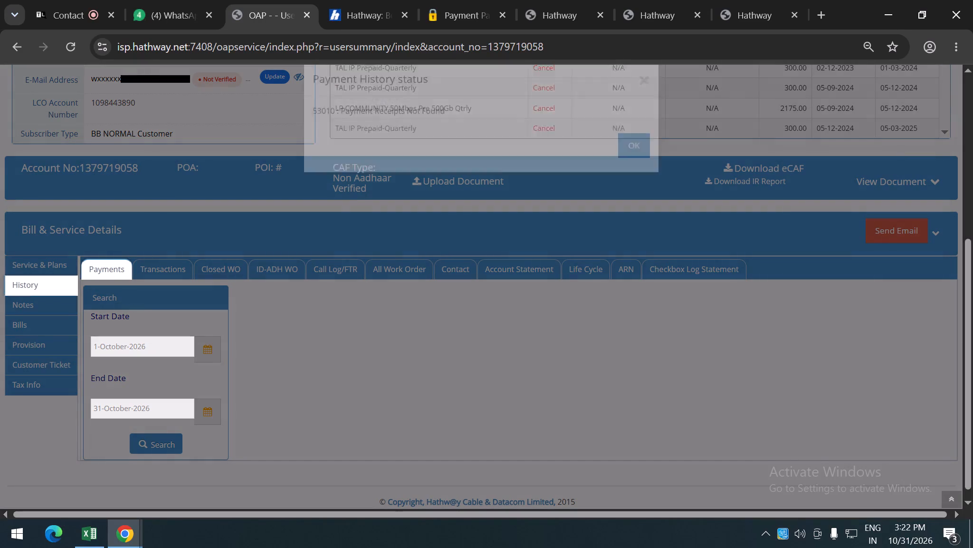
left_click(637, 165)
left_click(160, 437)
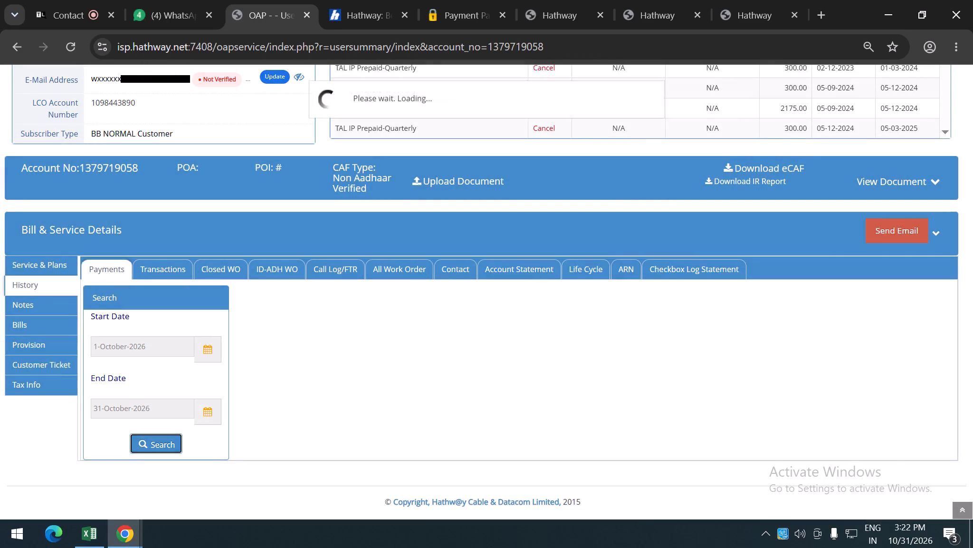
left_click(619, 162)
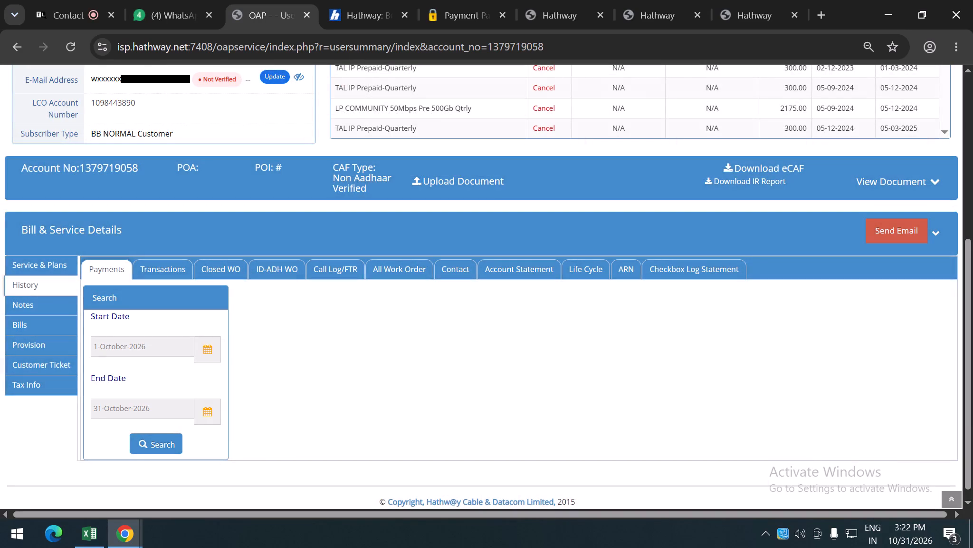
left_click(159, 445)
left_click(643, 156)
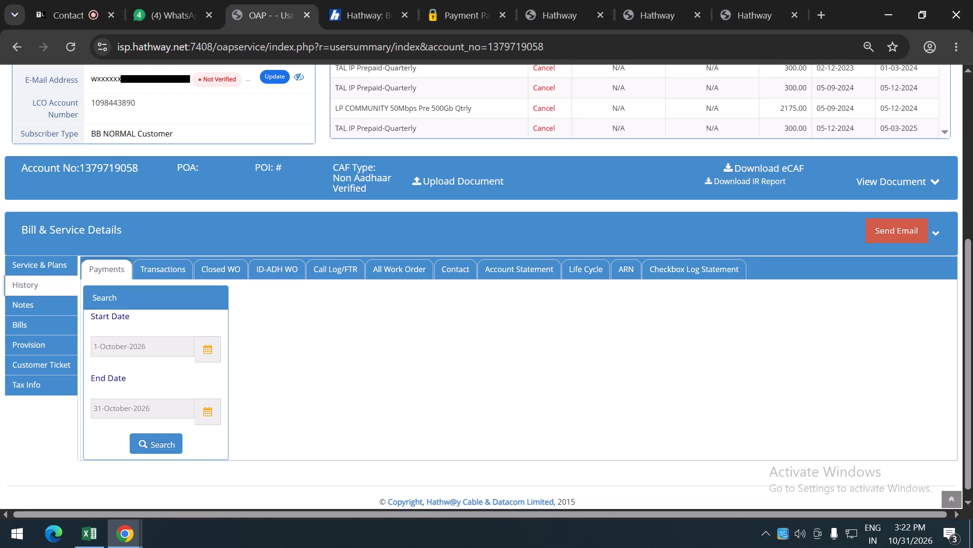
left_click(141, 442)
left_click(646, 165)
Check the ongoing call in the dialpad again and repeat the October payment search in OAP.
left_click(66, 0)
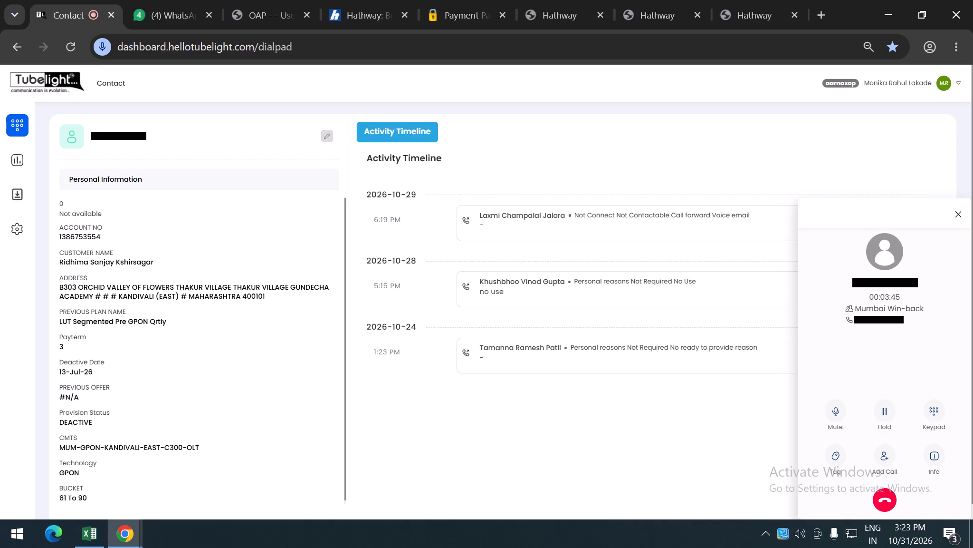
left_click(292, 9)
left_click(166, 440)
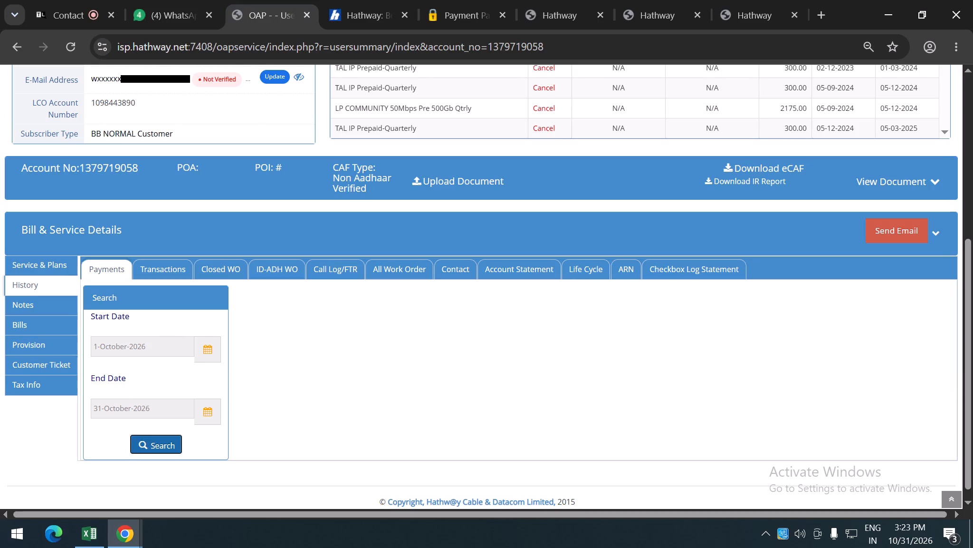
left_click(635, 156)
End the Mumbai Win-back call in the dialpad, tag it as Personal reasons with its two follow-up reasons, and submit the tag.
left_click(90, 0)
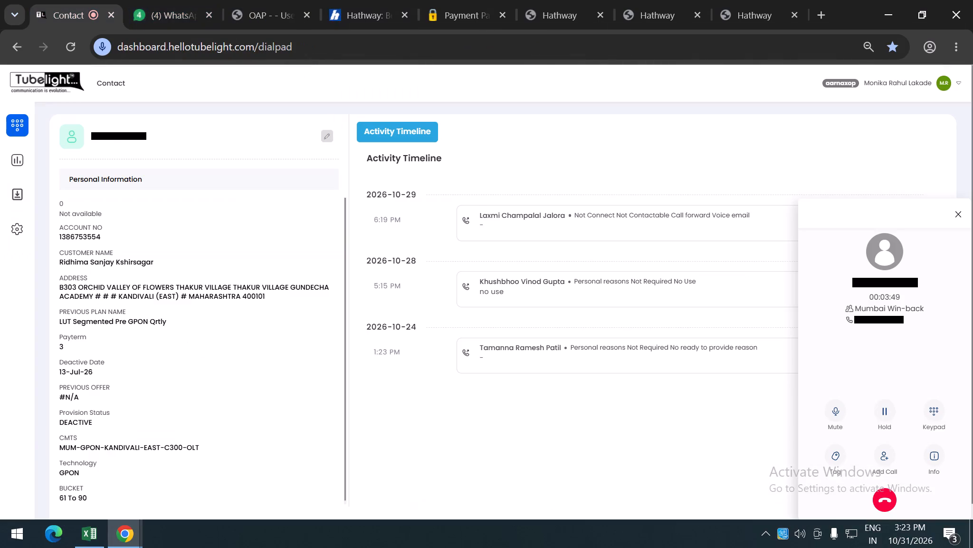
left_click(882, 500)
left_click(875, 359)
scroll(860, 411, "down", 1)
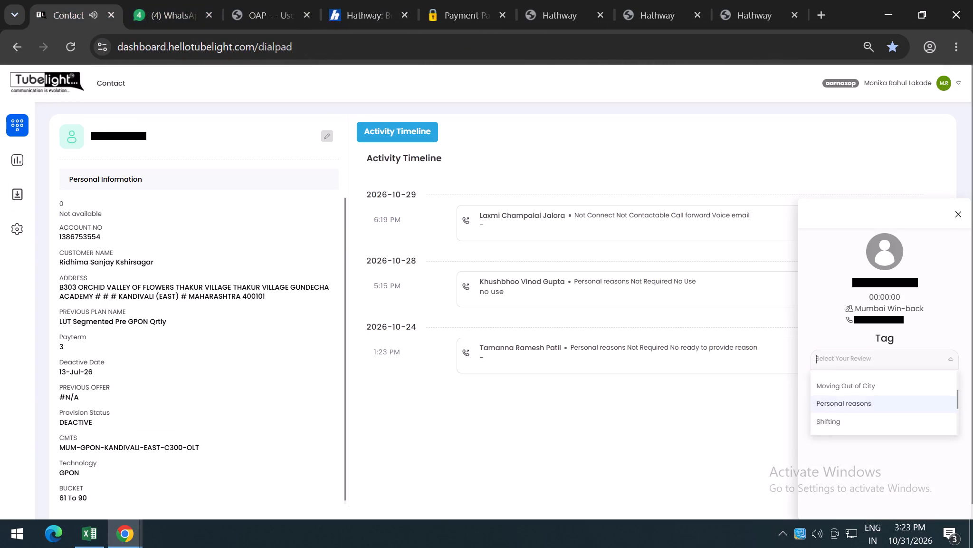
left_click(860, 411)
left_click(894, 365)
left_click(861, 412)
left_click_drag(898, 356, 891, 385)
left_click(877, 415)
left_click(869, 445)
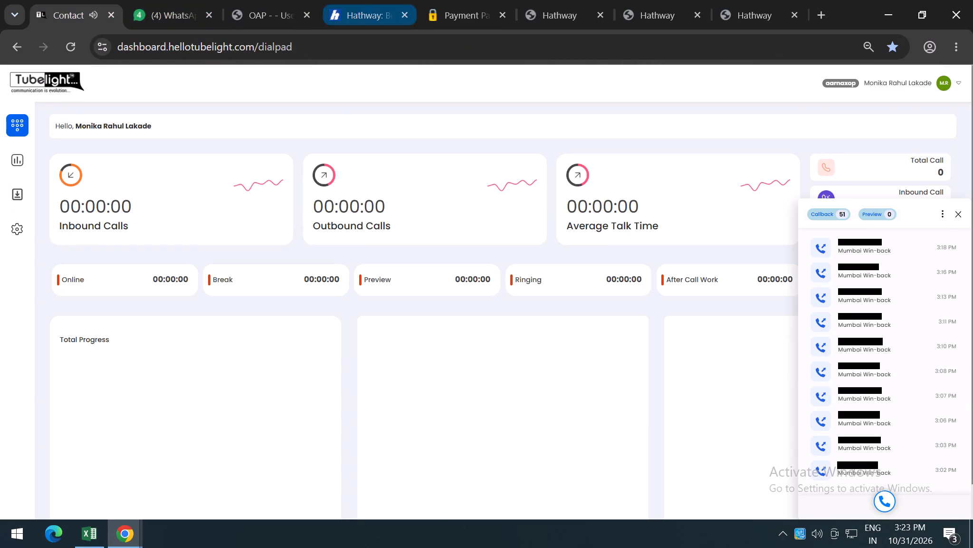
Return to the account in OAP and repeat the October payment history search, dismissing each status notice.
left_click(263, 3)
double_click(134, 454)
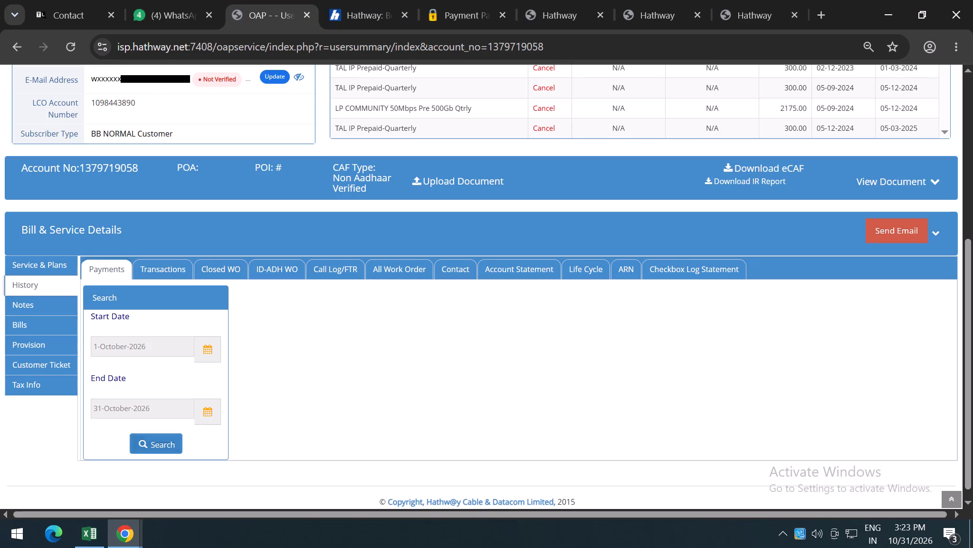
left_click(148, 432)
left_click(150, 444)
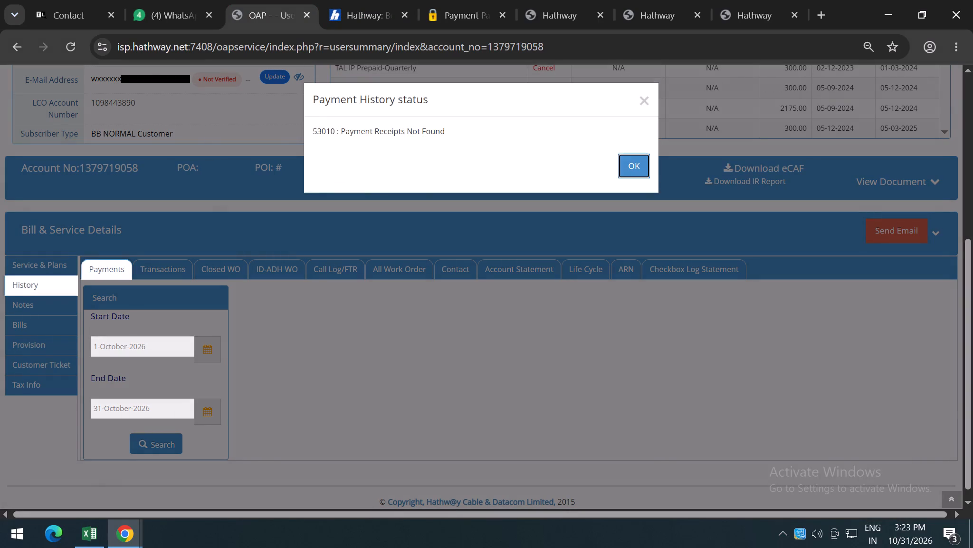
left_click(625, 161)
left_click(148, 437)
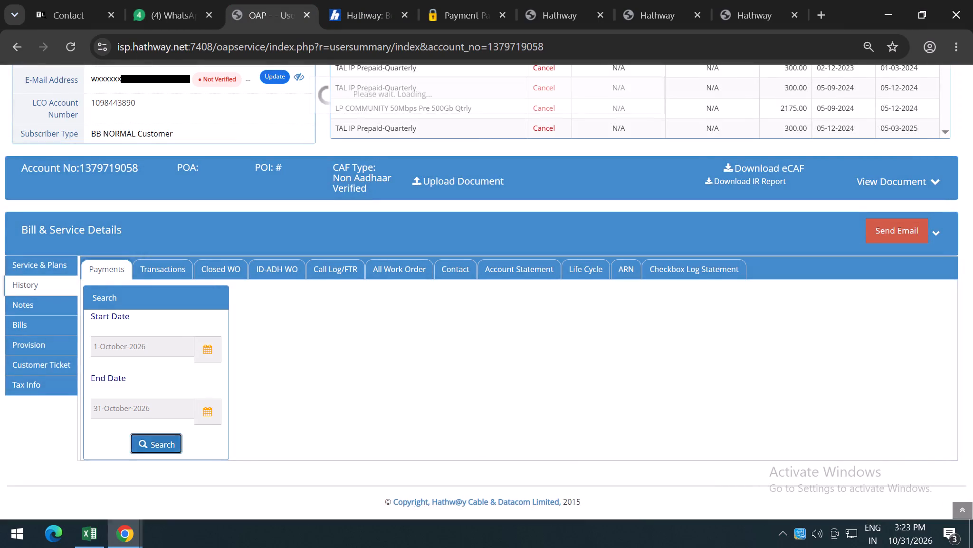
left_click(646, 166)
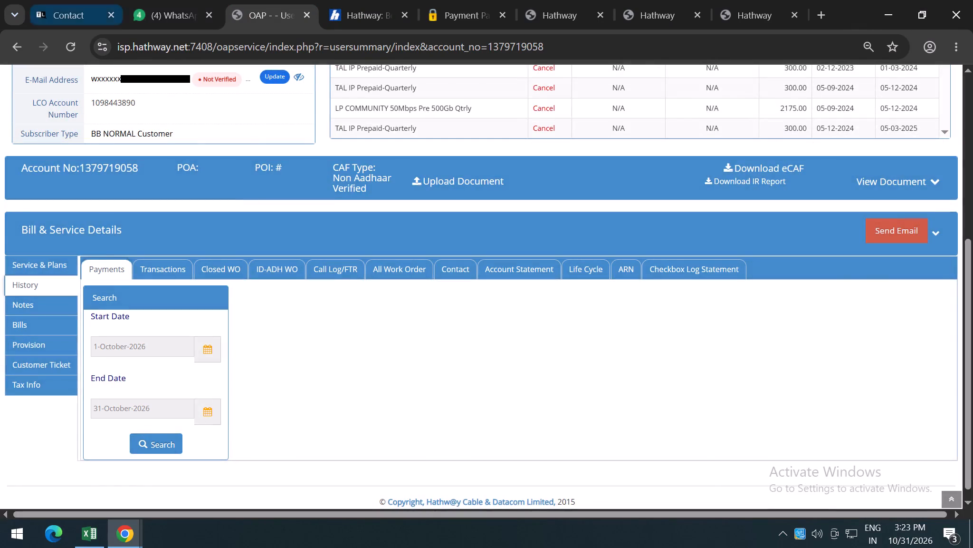
Check the dialpad for a new call, and keep repeating the account's October payment history search in OAP.
left_click(48, 0)
left_click(288, 0)
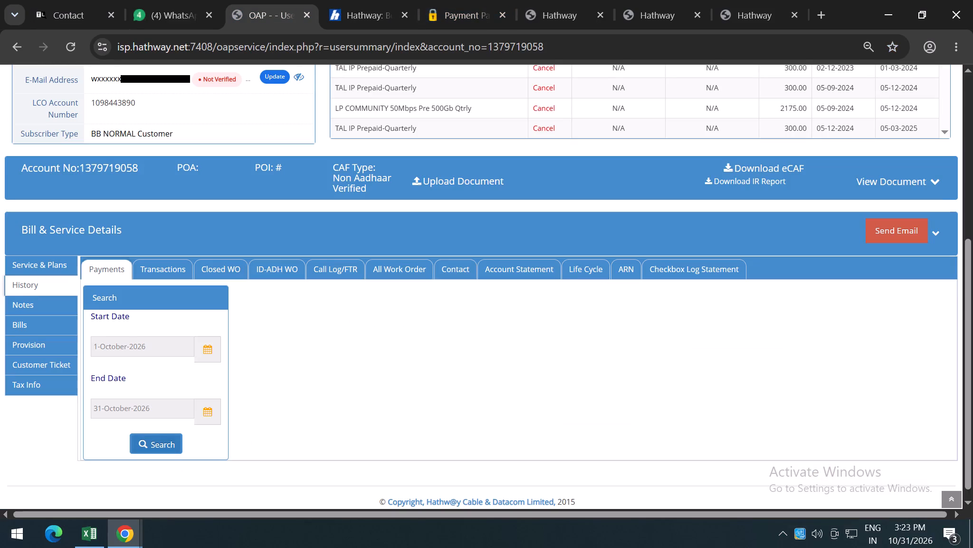
left_click(161, 441)
left_click(635, 174)
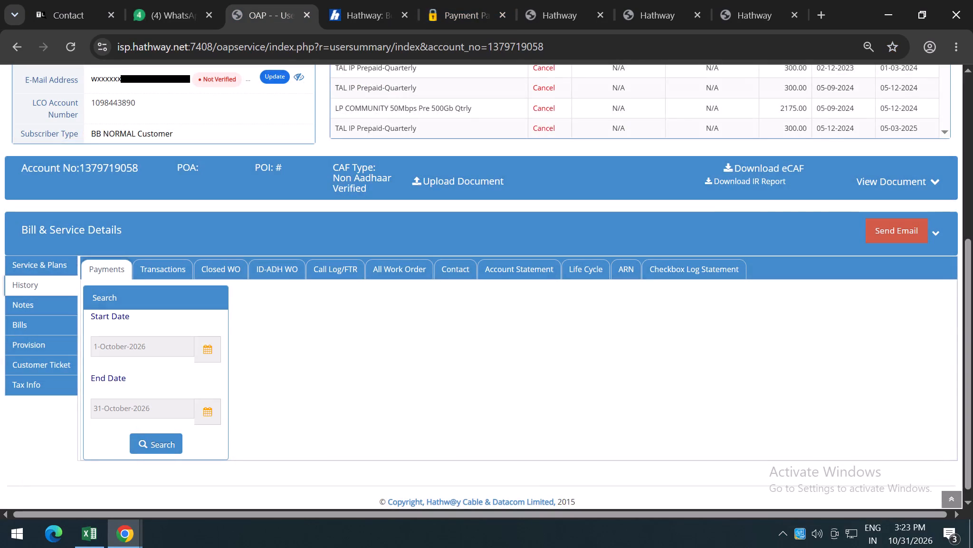
left_click(161, 453)
left_click(631, 171)
left_click(170, 433)
left_click(169, 441)
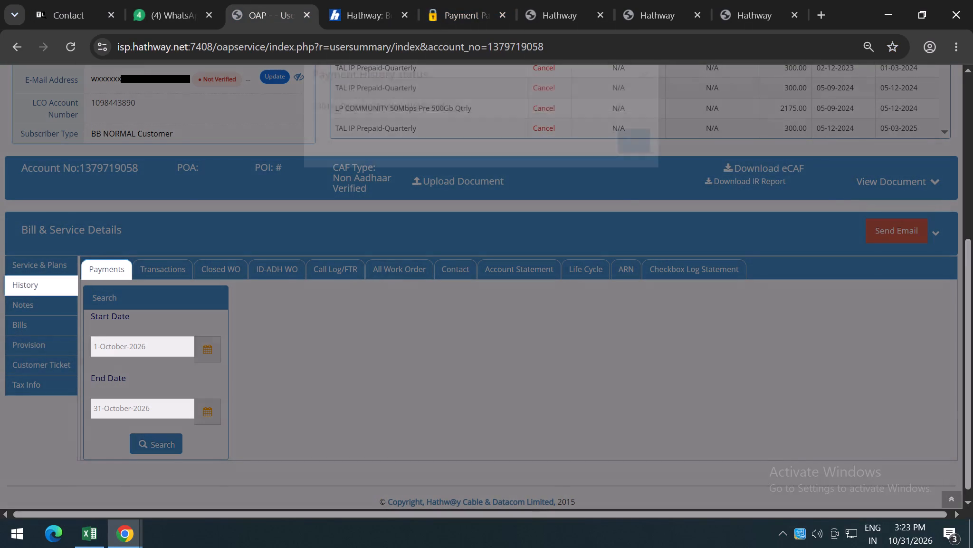
left_click(629, 169)
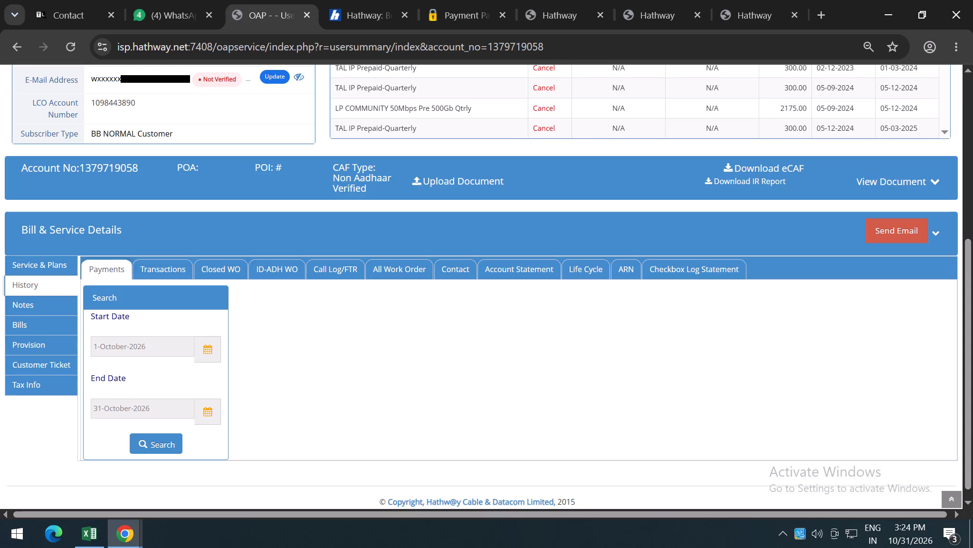
left_click(147, 433)
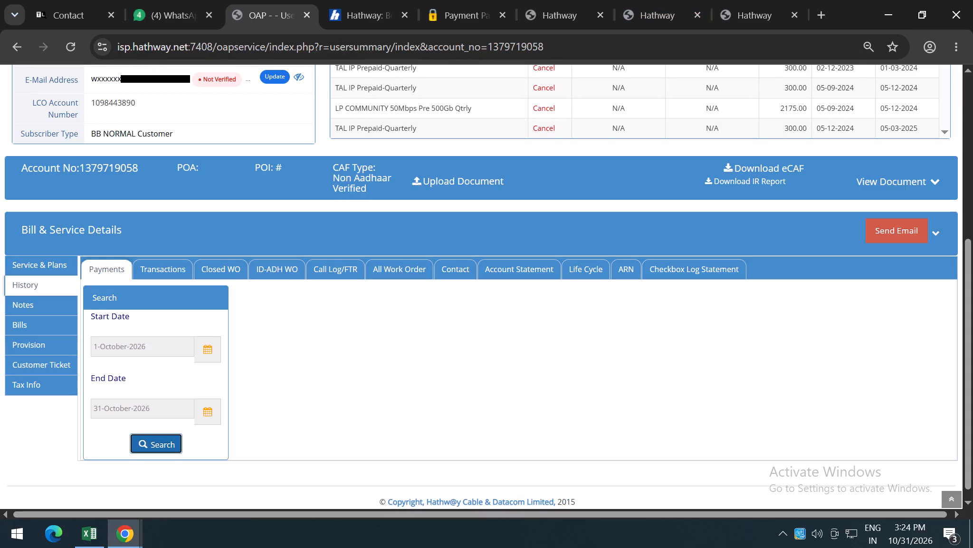
left_click(164, 437)
Look in on the dialpad again and repeat the 1 to 31 October payment history search in OAP, dismissing each status notice.
left_click(71, 0)
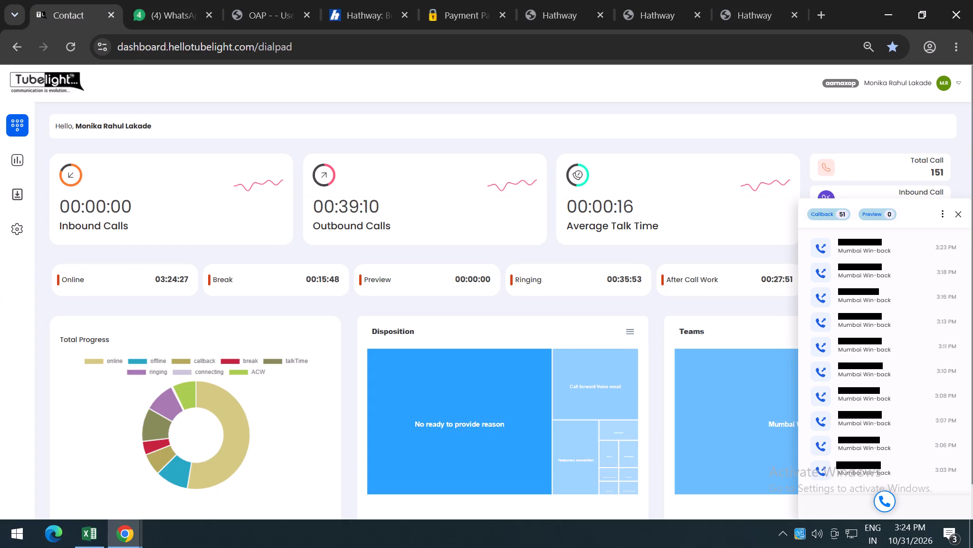
left_click(266, 7)
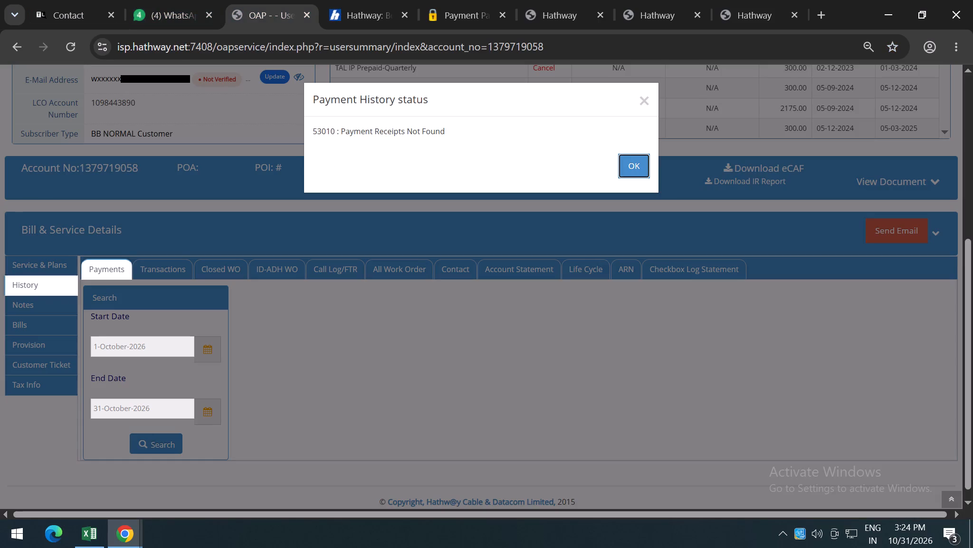
left_click(647, 157)
left_click(163, 443)
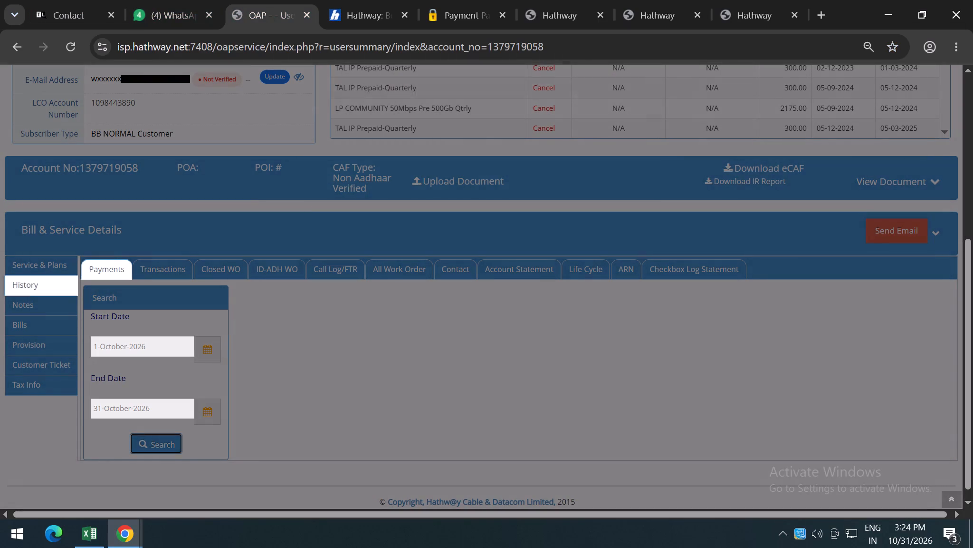
left_click(626, 171)
left_click(144, 443)
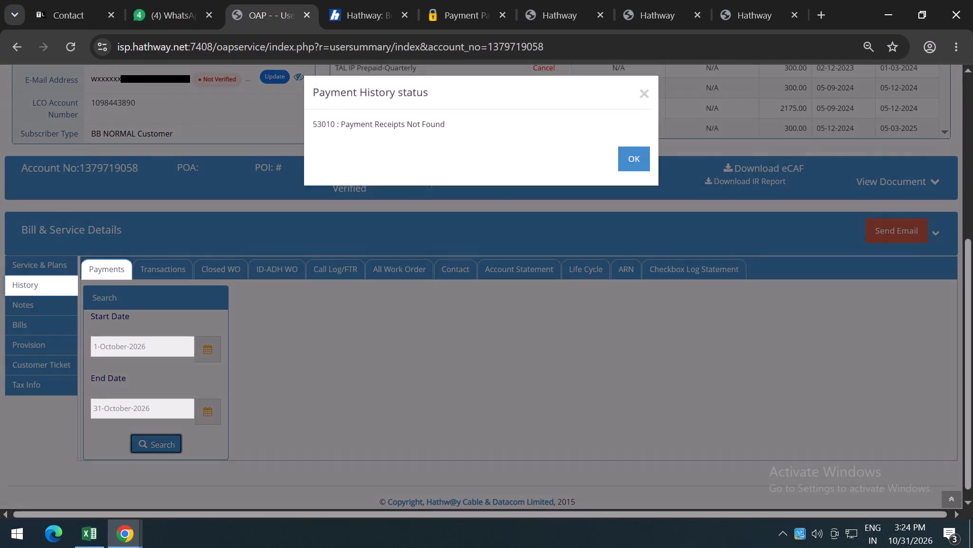
left_click(644, 163)
left_click(162, 438)
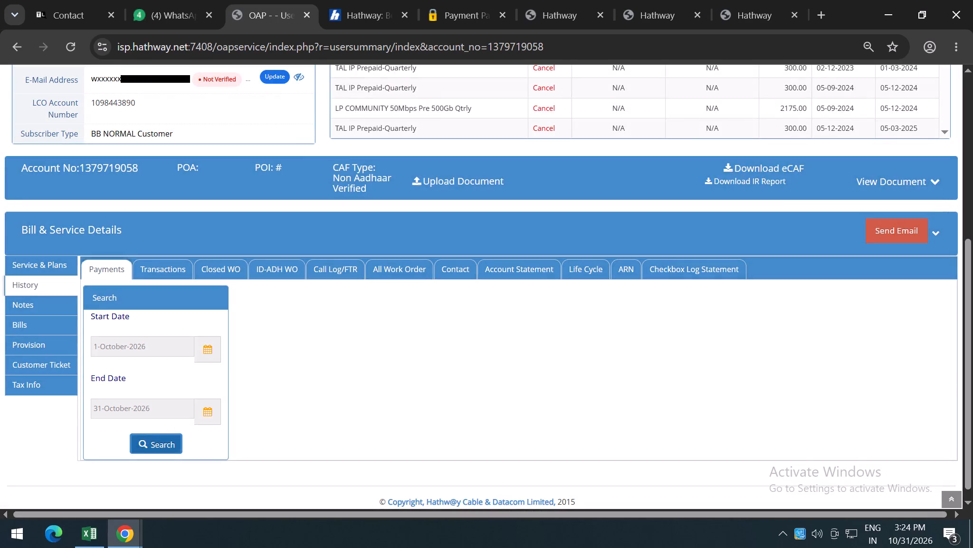
left_click(638, 167)
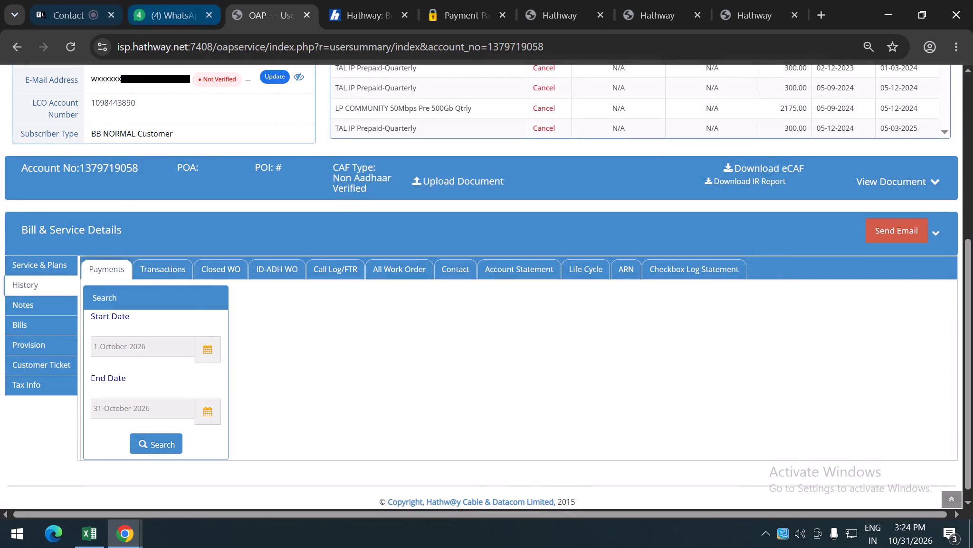
End the Mumbai Win-back call in the dialpad, tag it Personal reasons, Not Required and Temporary connection, and submit the tag.
left_click(83, 1)
left_click(873, 489)
left_click(879, 492)
left_click(860, 367)
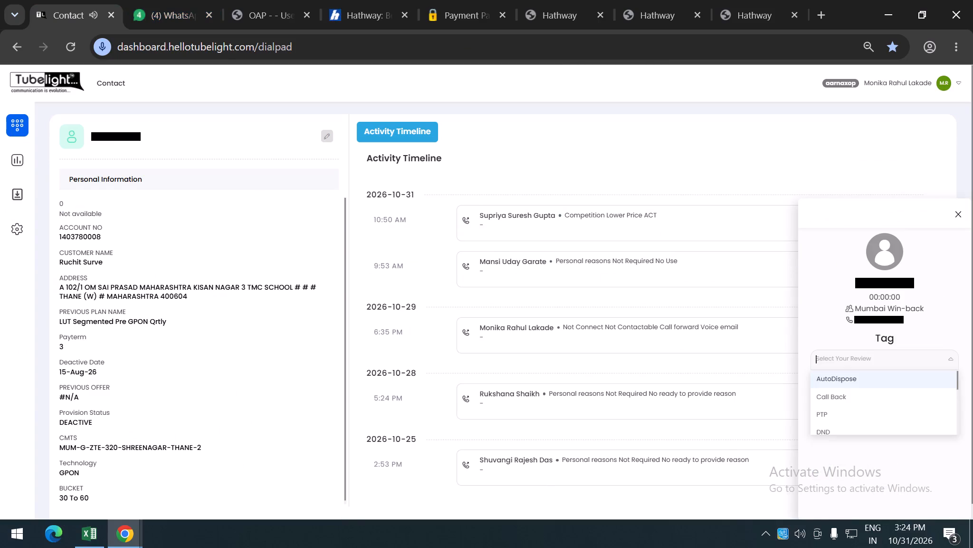
scroll(863, 401, "down", 1)
left_click(863, 406)
left_click_drag(883, 365, 882, 373)
left_click(855, 422)
left_click_drag(894, 379, 889, 389)
left_click(866, 420)
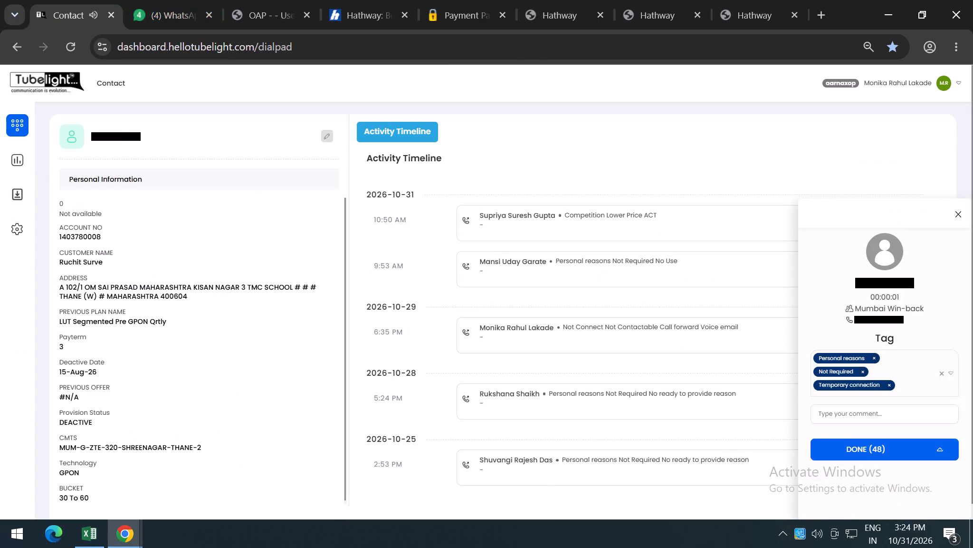
left_click(875, 454)
Return to the account in OAP and repeat the October payment history search, dismissing each status notice.
left_click(273, 16)
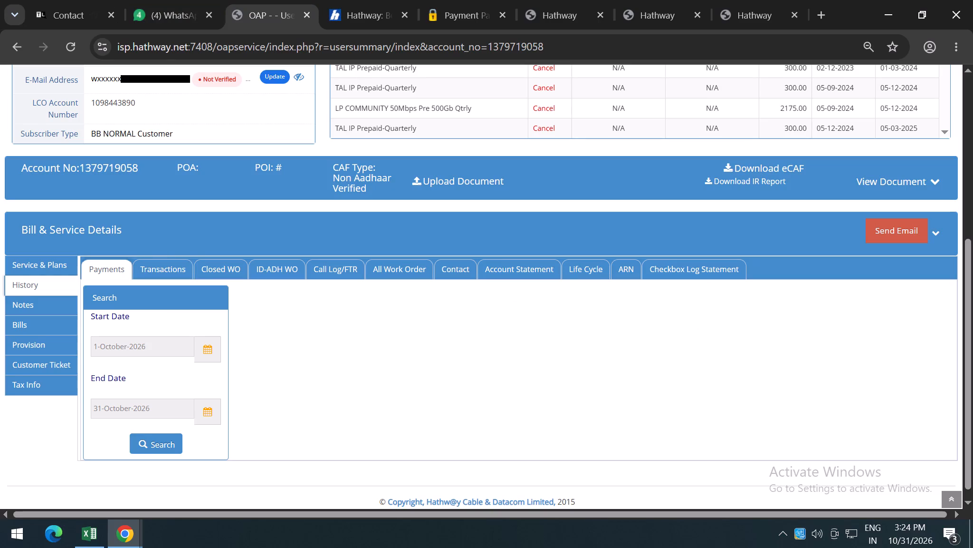
left_click(156, 439)
left_click(627, 167)
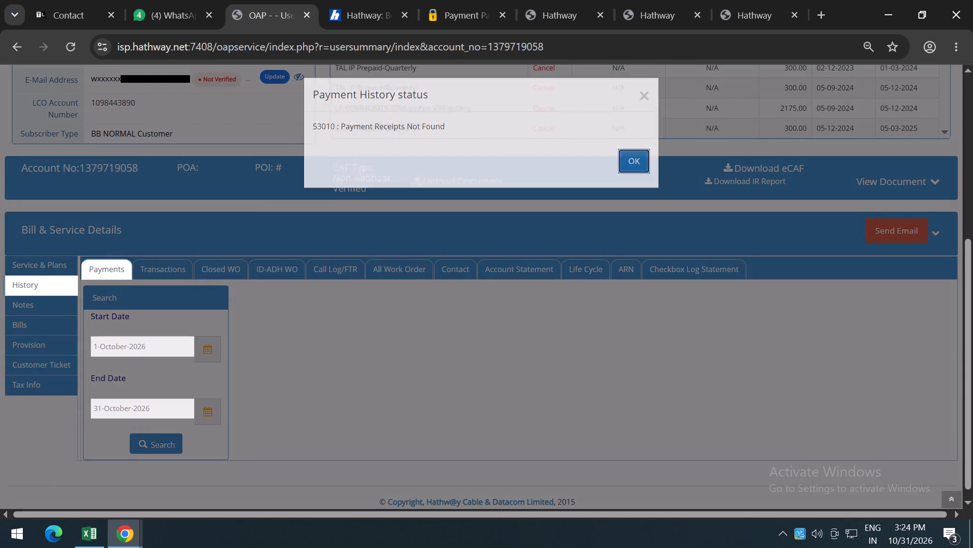
left_click(168, 447)
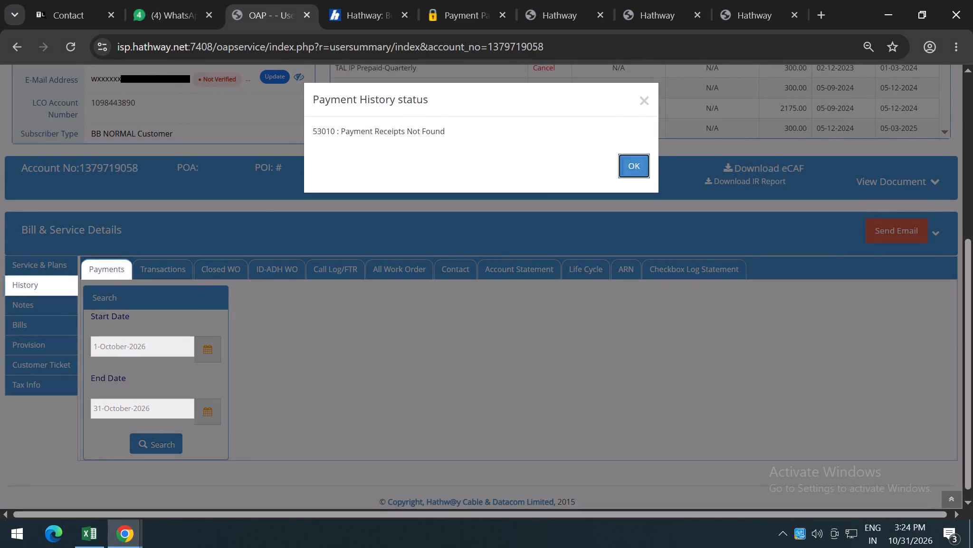
left_click(621, 164)
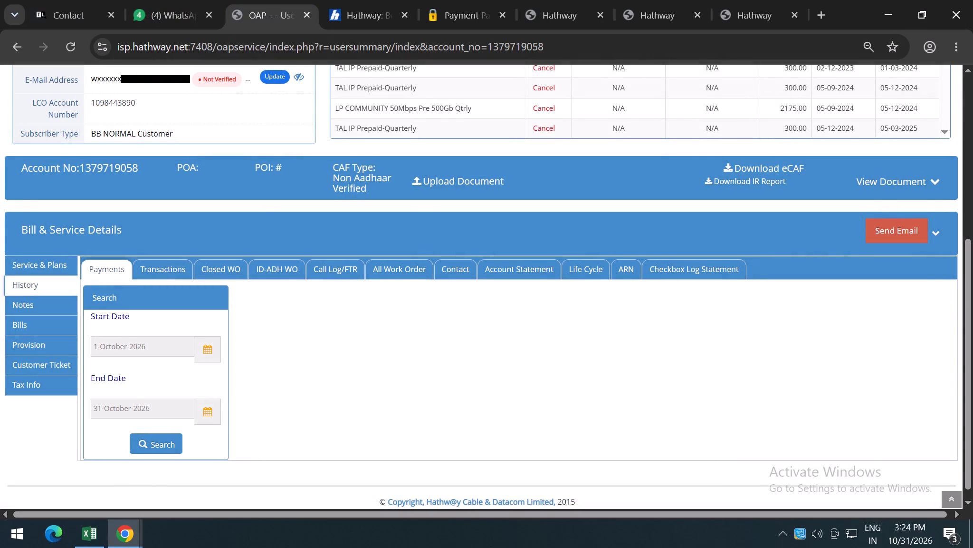
Check the dialpad for a new call between further October payment history searches in OAP, and close the status notice.
left_click(94, 4)
left_click(285, 0)
left_click(89, 10)
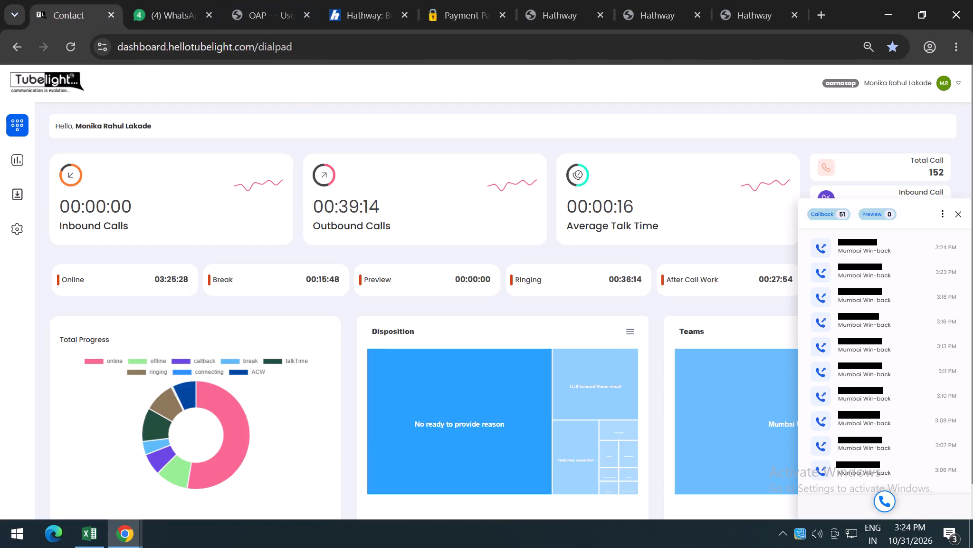
left_click(282, 5)
scroll(151, 476, "down", 4)
left_click(163, 437)
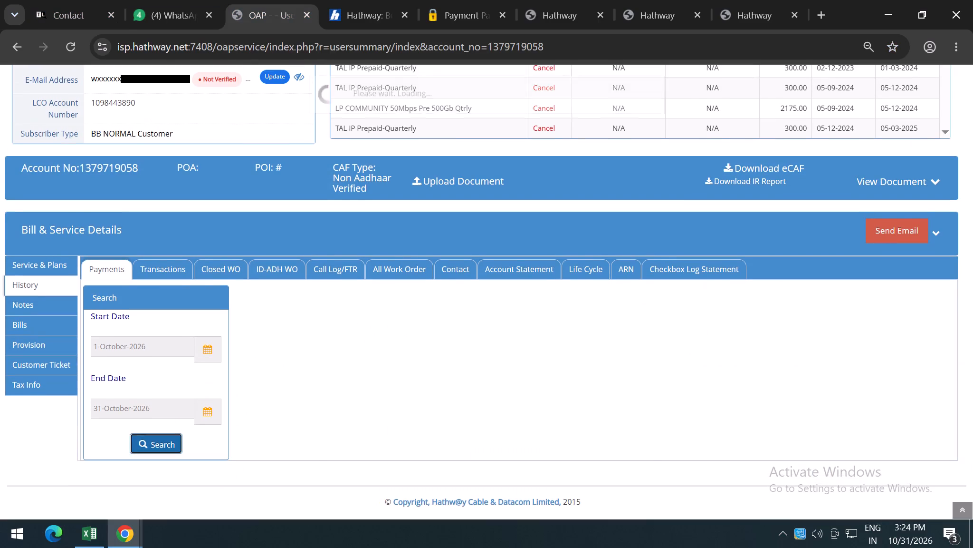
left_click(632, 171)
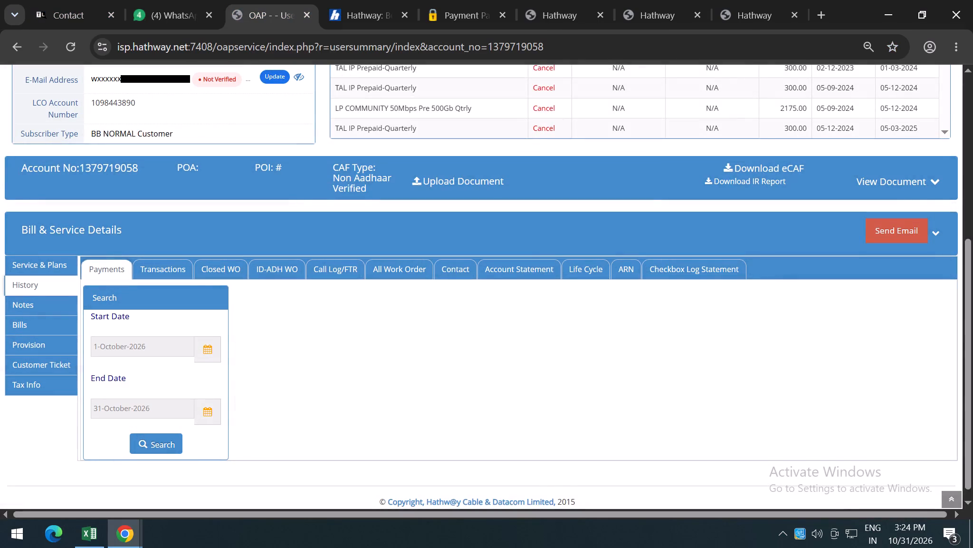
left_click(173, 434)
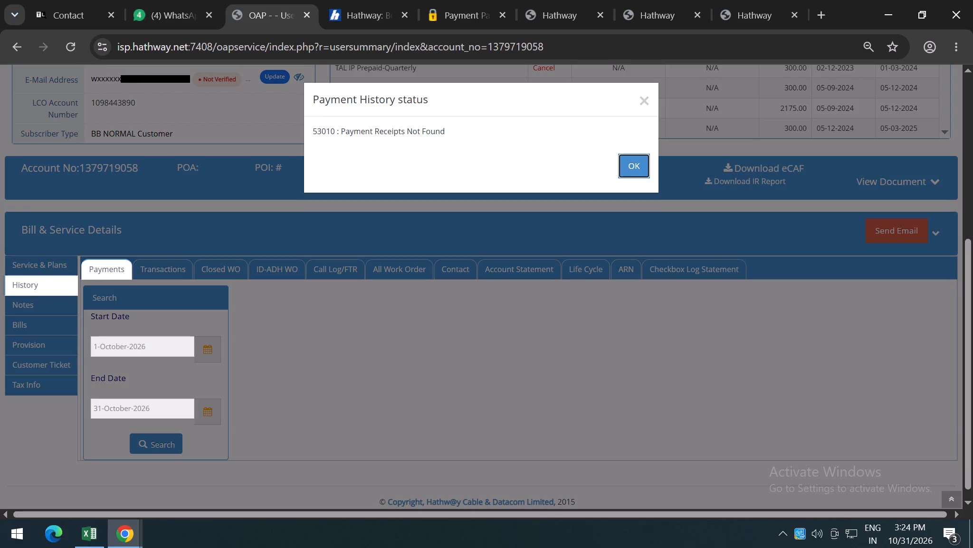
left_click_drag(613, 95, 575, 82)
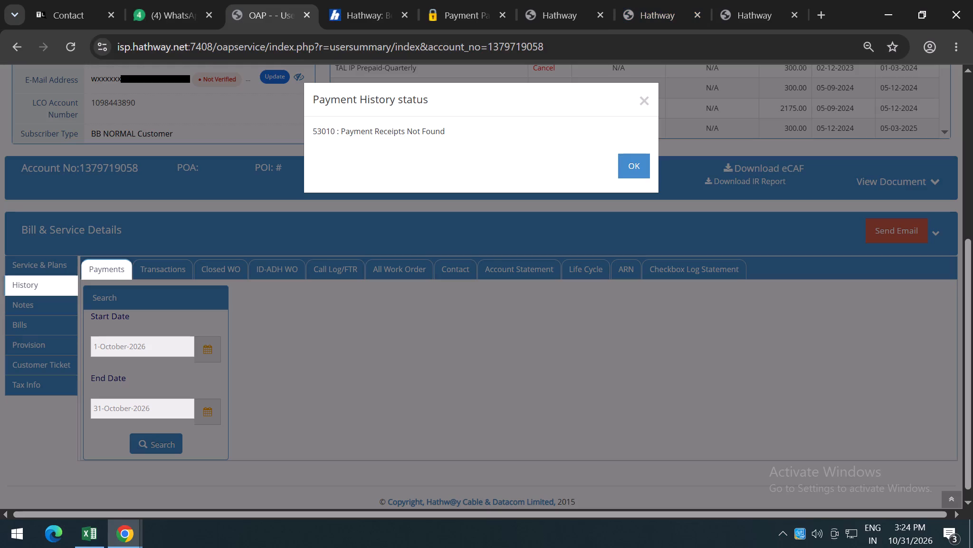
left_click(636, 96)
left_click(638, 99)
left_click(88, 0)
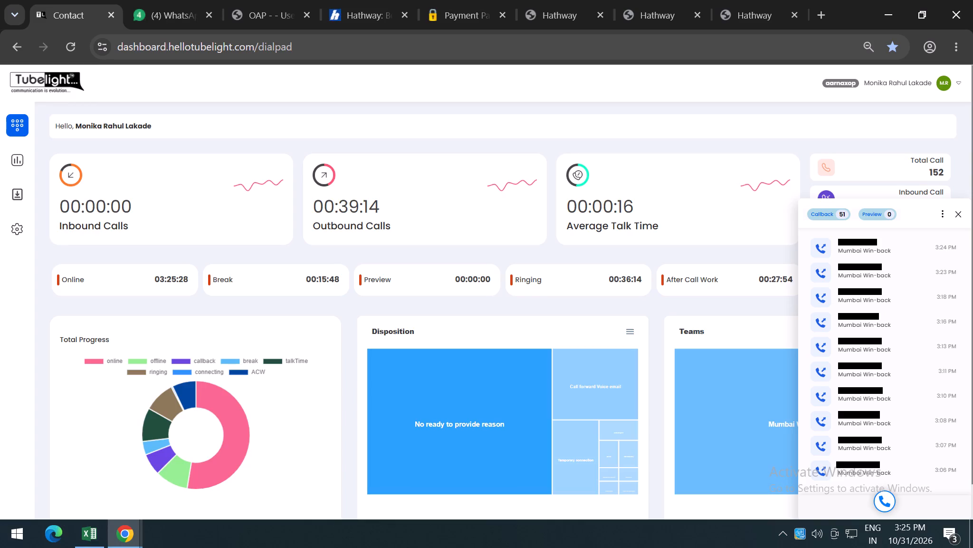
left_click(318, 0)
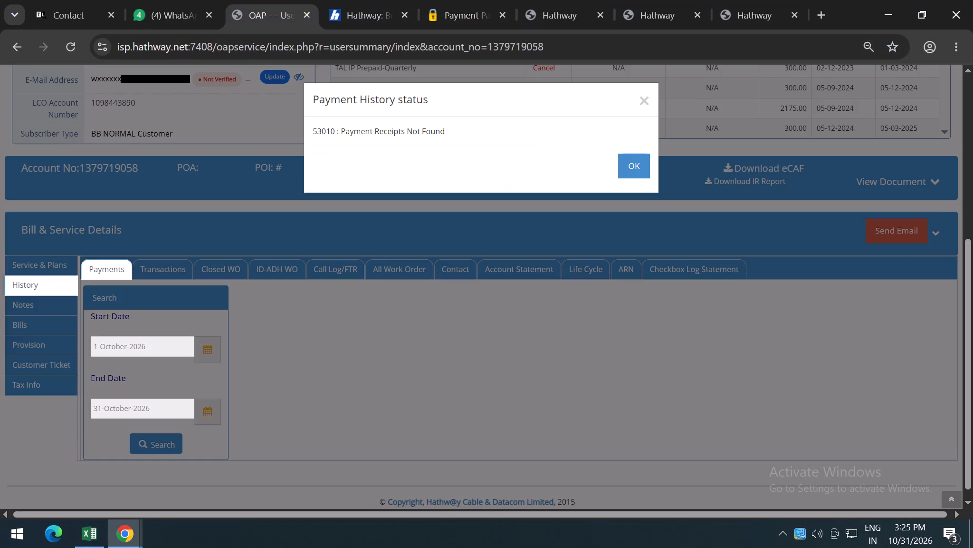
left_click(647, 104)
Check the dialpad for a new Mumbai Win-back call, returning briefly to the account in OAP.
left_click(57, 3)
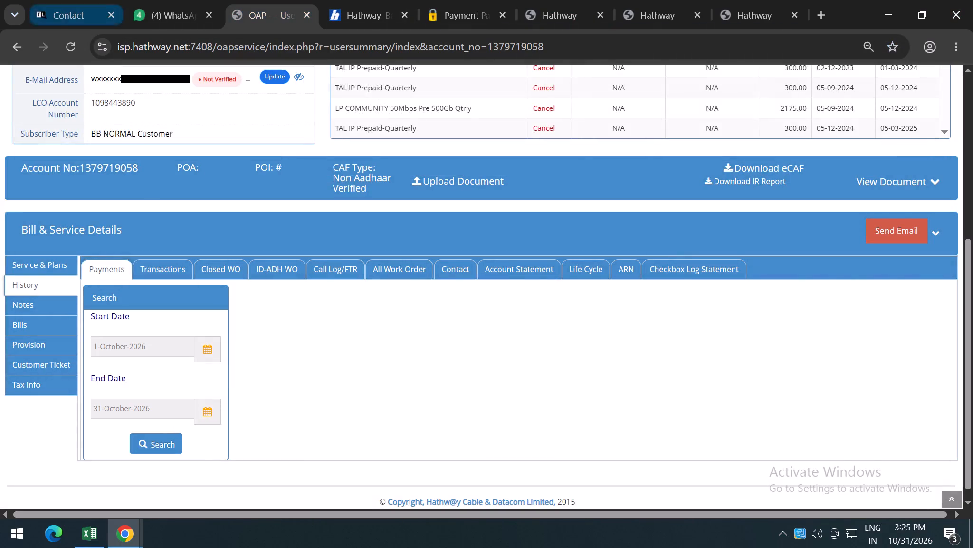
left_click(238, 0)
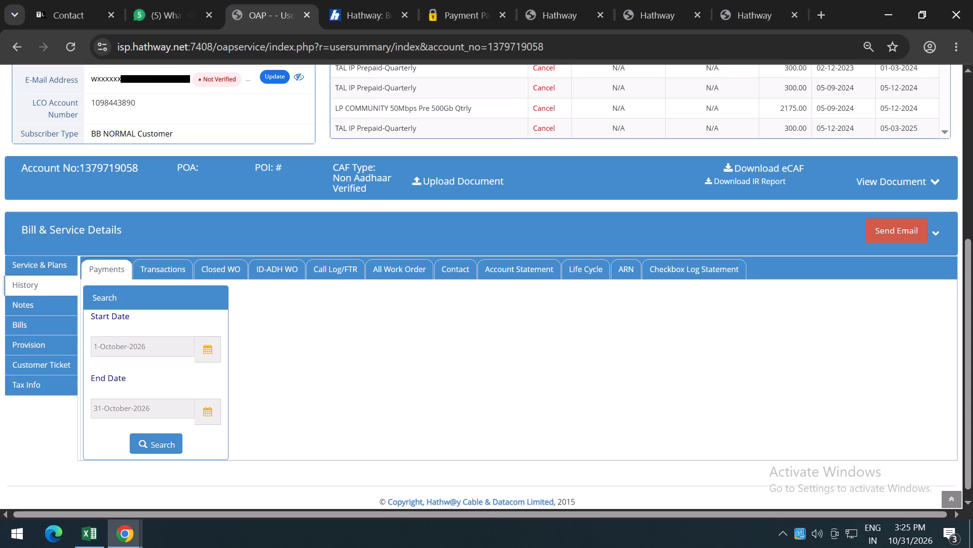
left_click(97, 0)
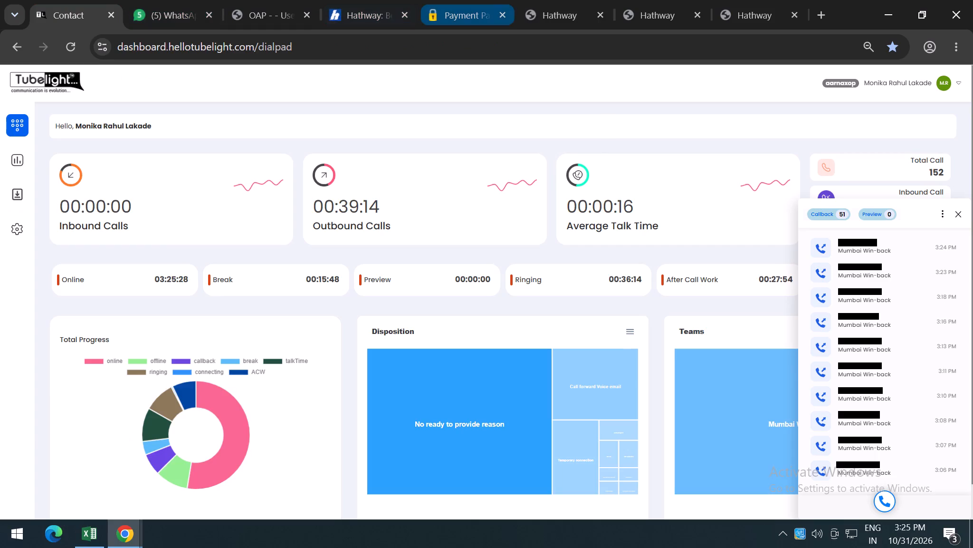
Close the leftover payment page while waiting for the next dialpad call.
left_click(502, 14)
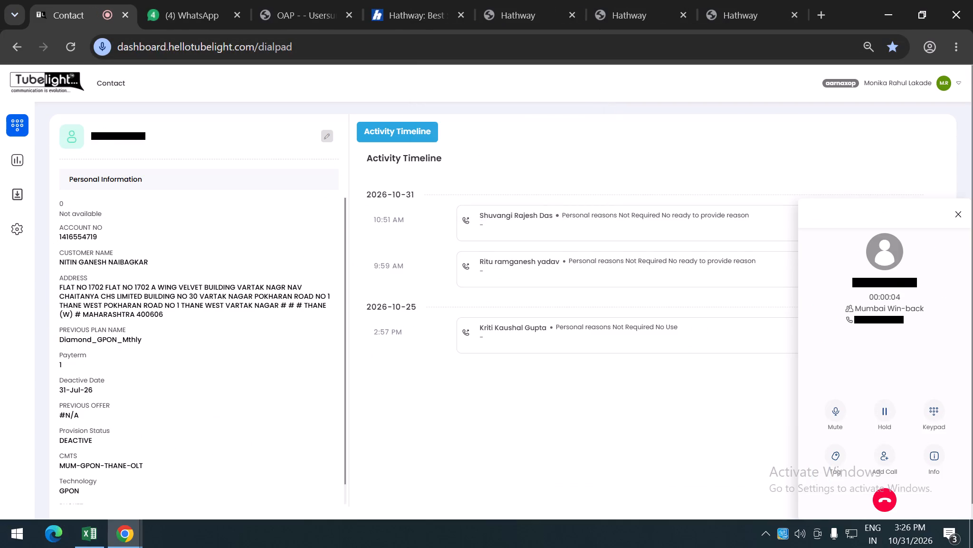
End the Mumbai Win-back call in the dialpad and open the review choices for its tag.
left_click(888, 501)
left_click(863, 361)
scroll(855, 391, "down", 1)
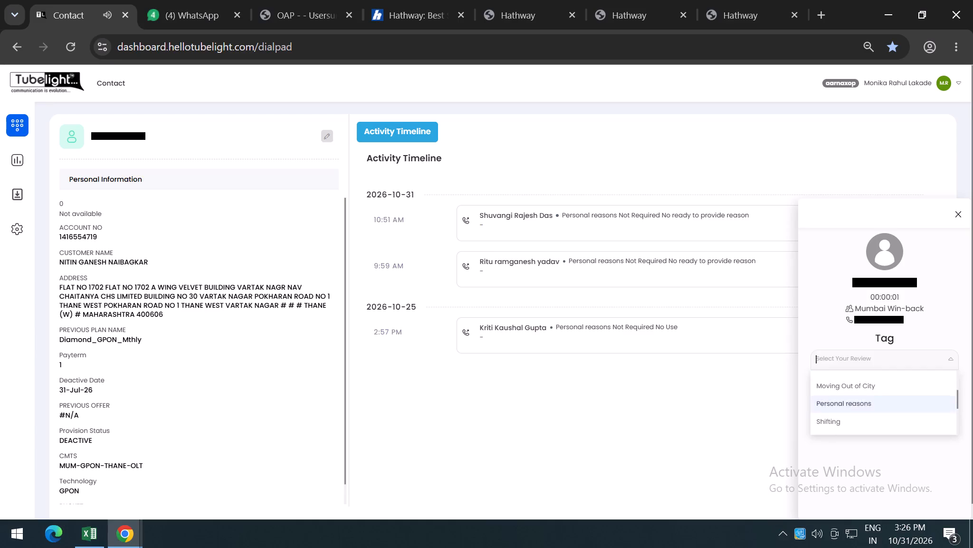
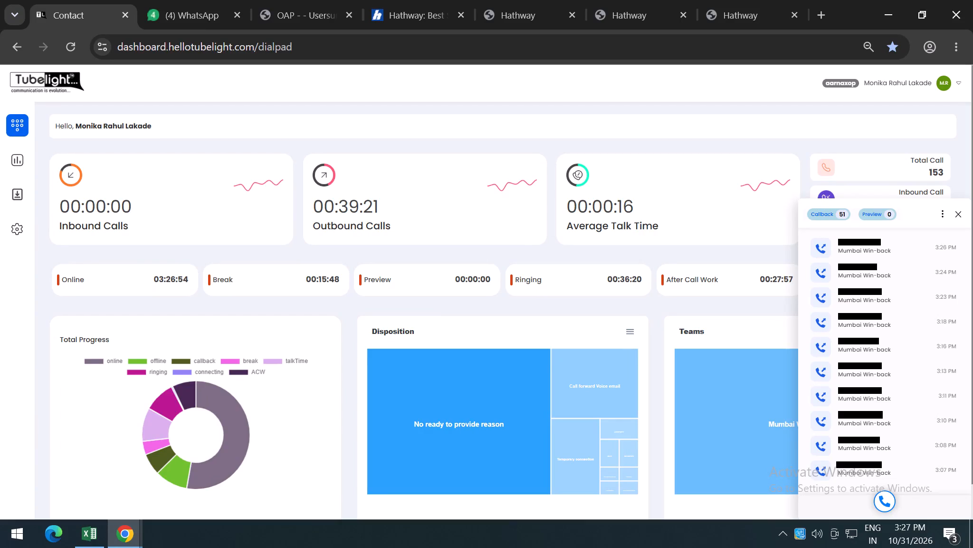
Reload the Tubelight dialpad page.
key("F5")
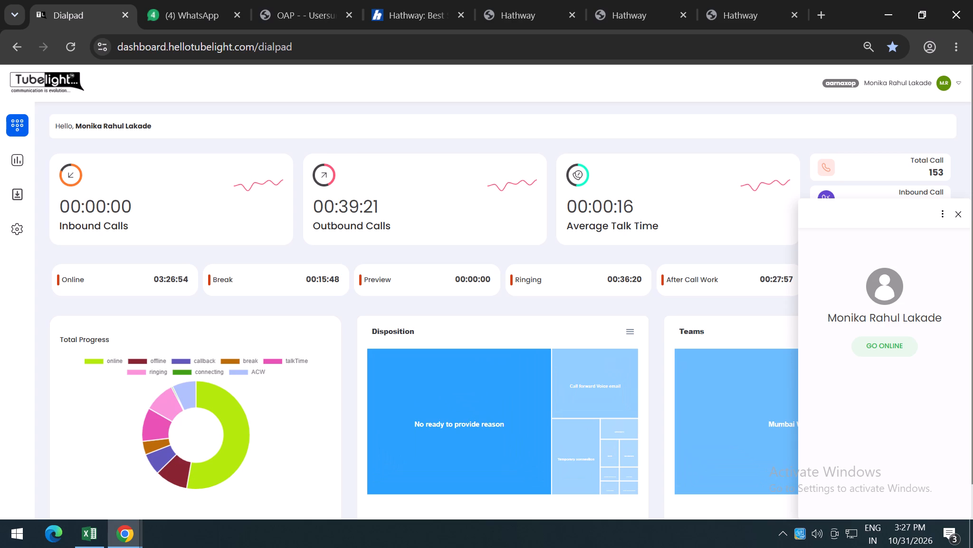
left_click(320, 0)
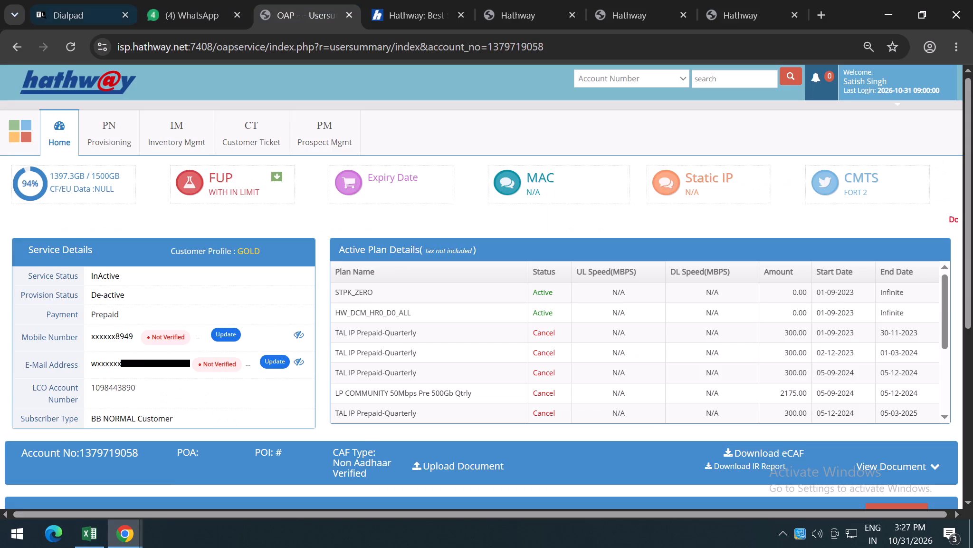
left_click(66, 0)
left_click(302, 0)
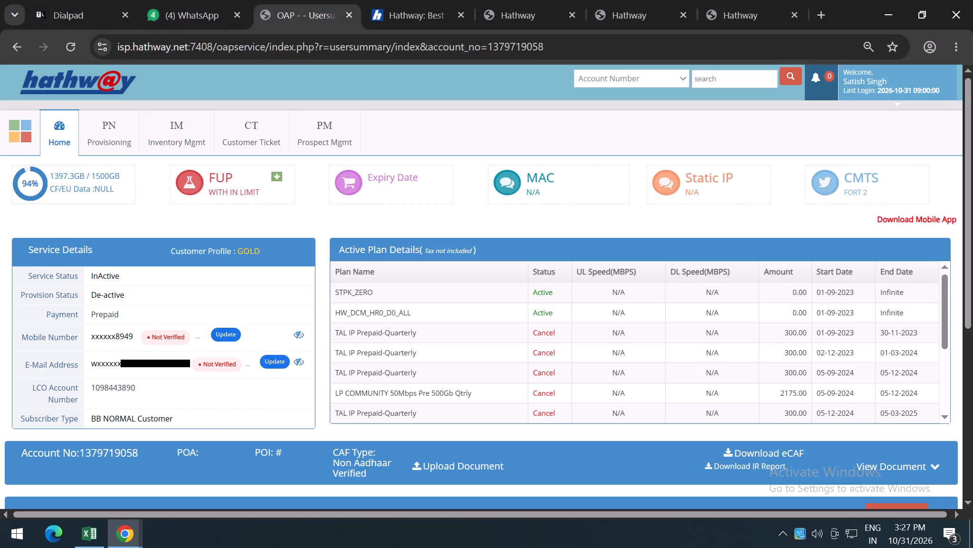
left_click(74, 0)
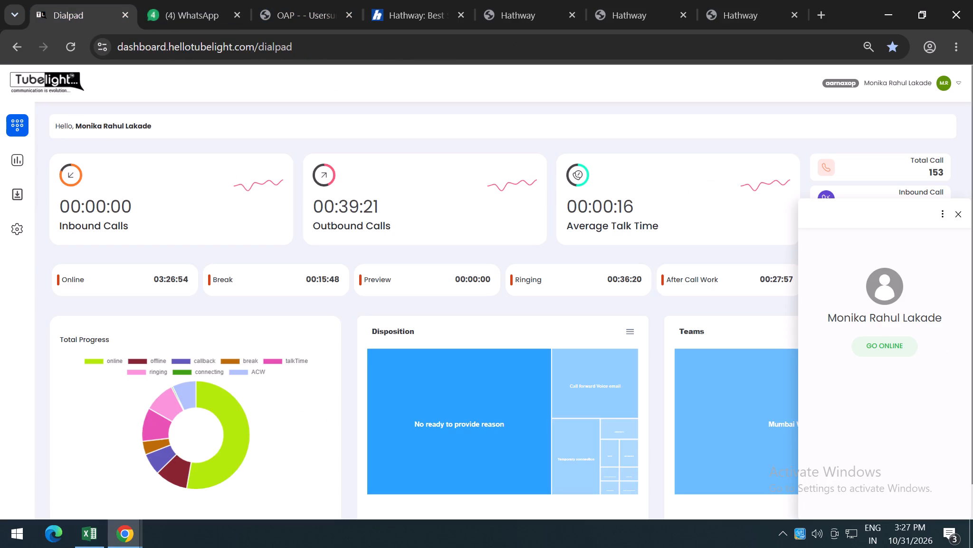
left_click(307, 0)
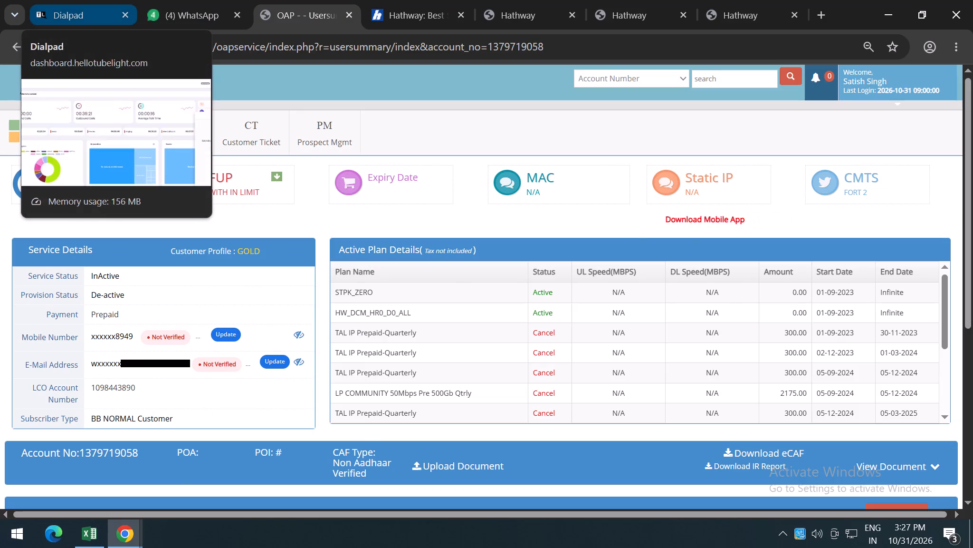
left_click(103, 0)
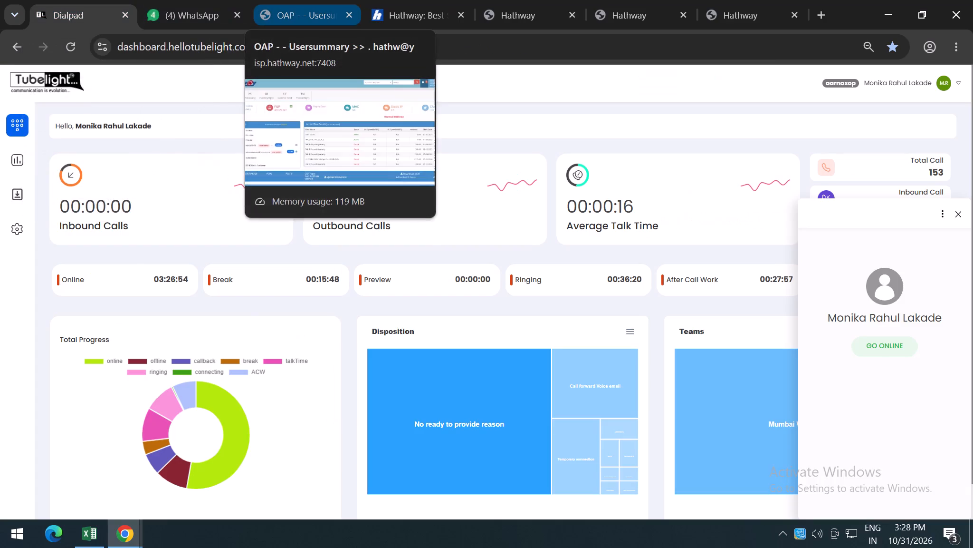
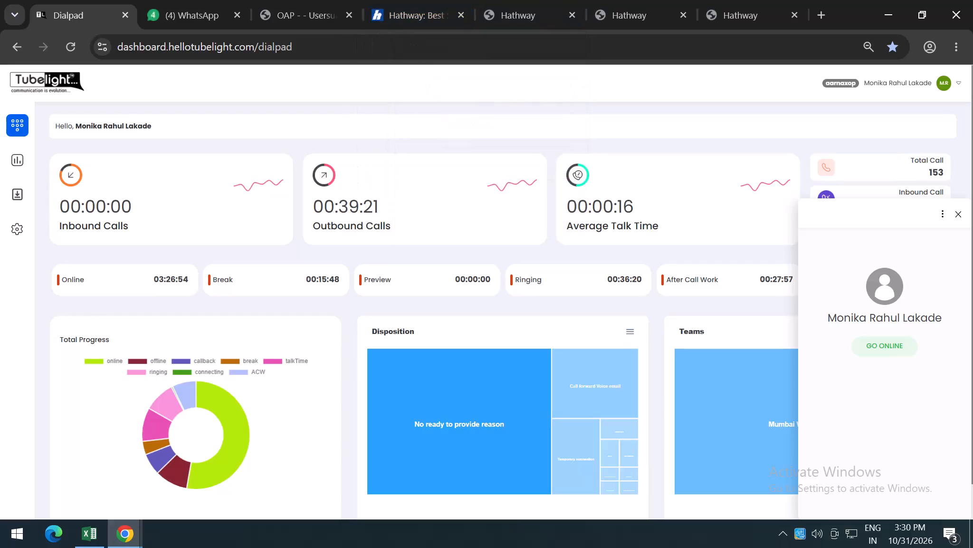
Set the Tubelight dialpad agent status to online.
left_click(887, 345)
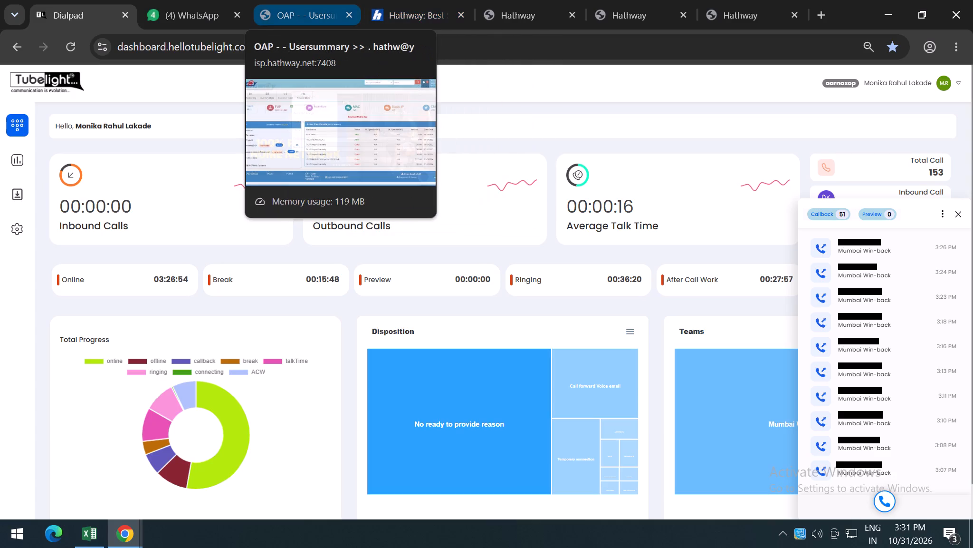
Open the customer's account summary in OAP by searching with their mobile number.
left_click(292, 10)
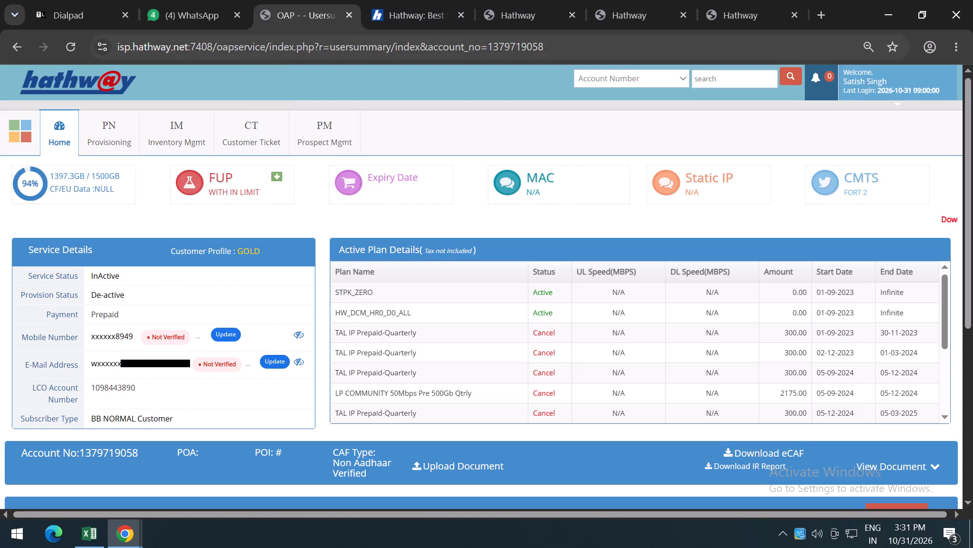
left_click(717, 73)
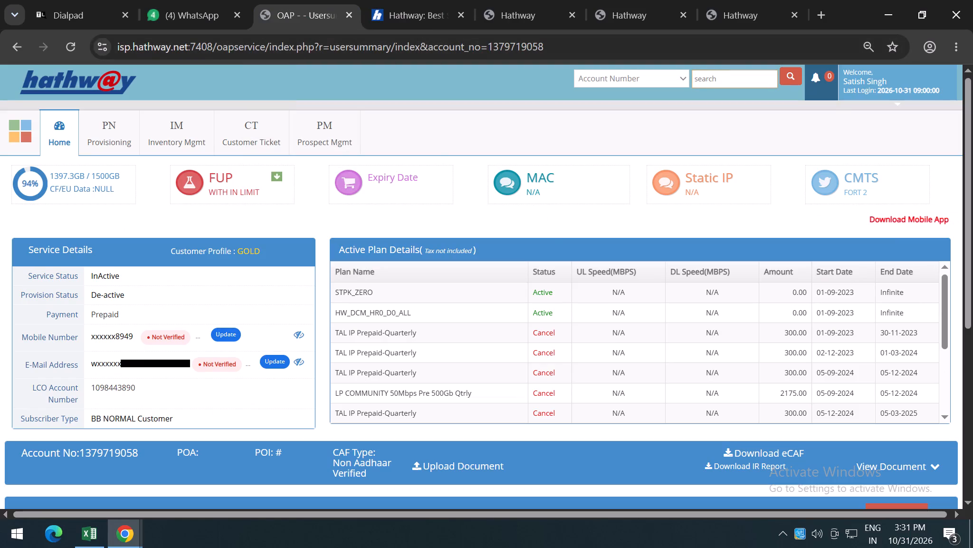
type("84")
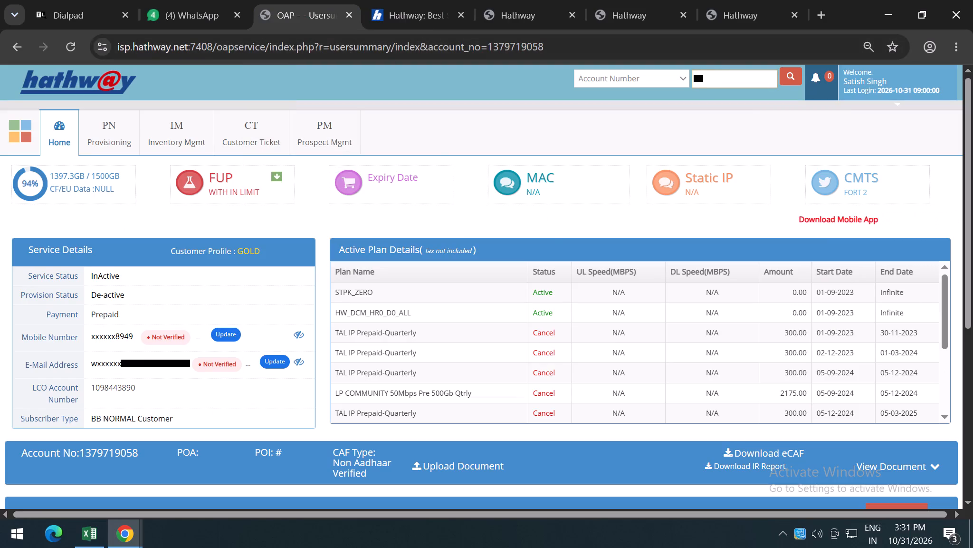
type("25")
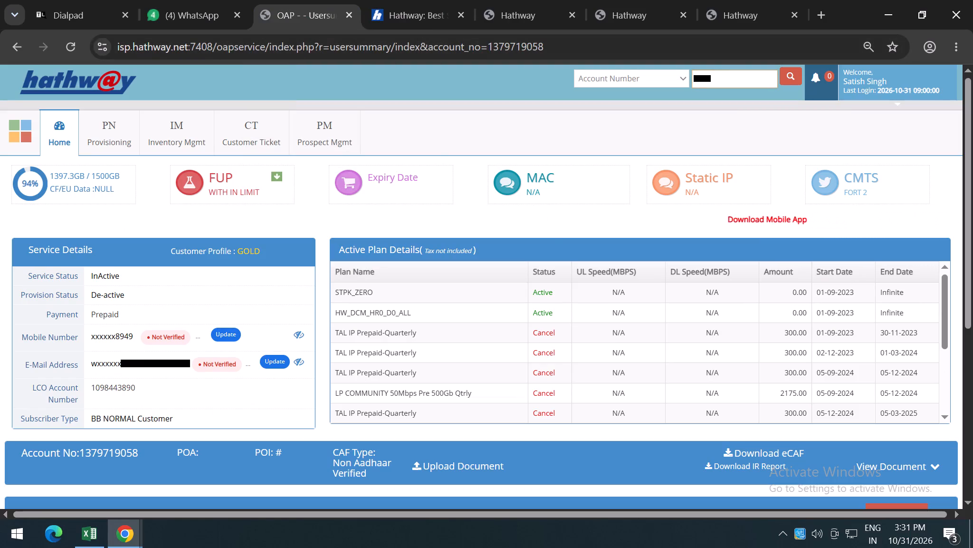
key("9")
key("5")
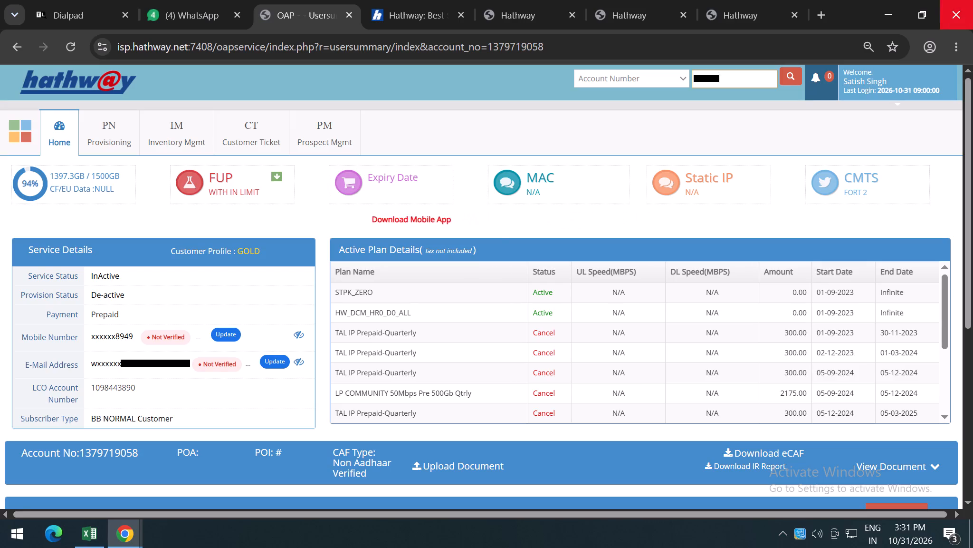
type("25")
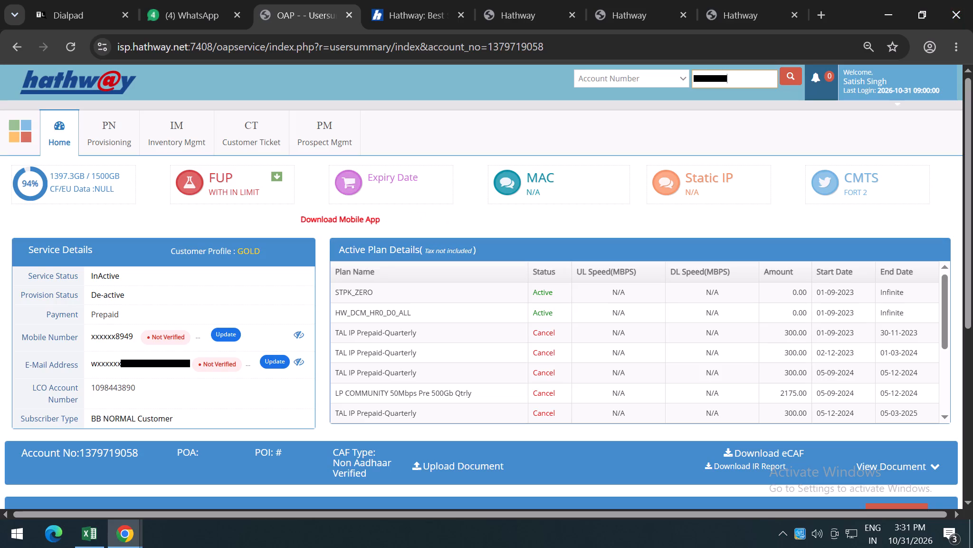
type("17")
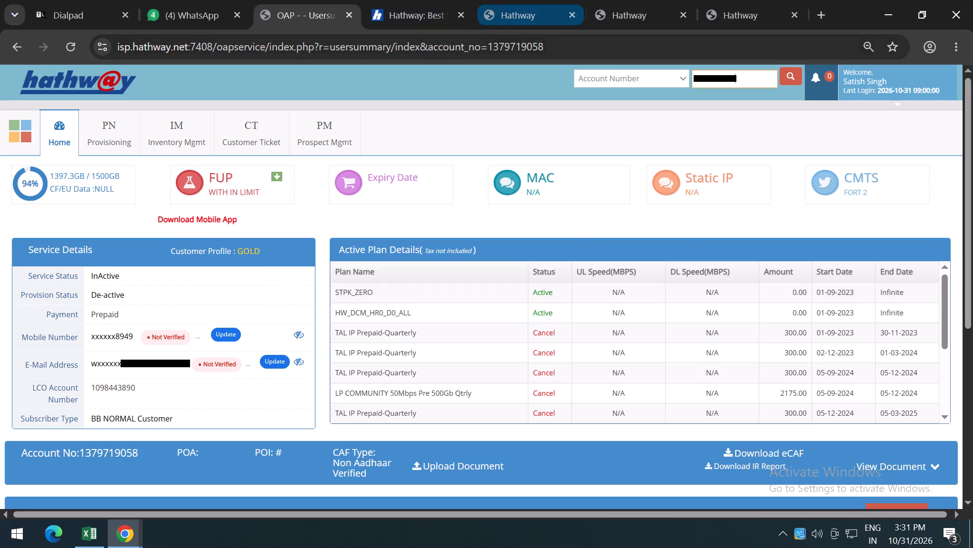
left_click(676, 75)
left_click(656, 181)
left_click(795, 77)
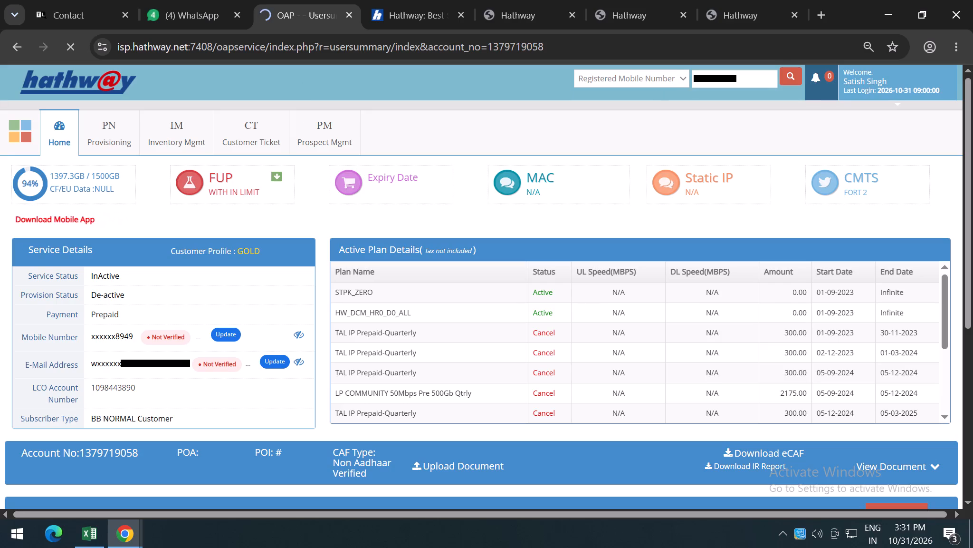
Reveal the masked mobile number and e-mail address in the account's Service Details.
left_click(299, 338)
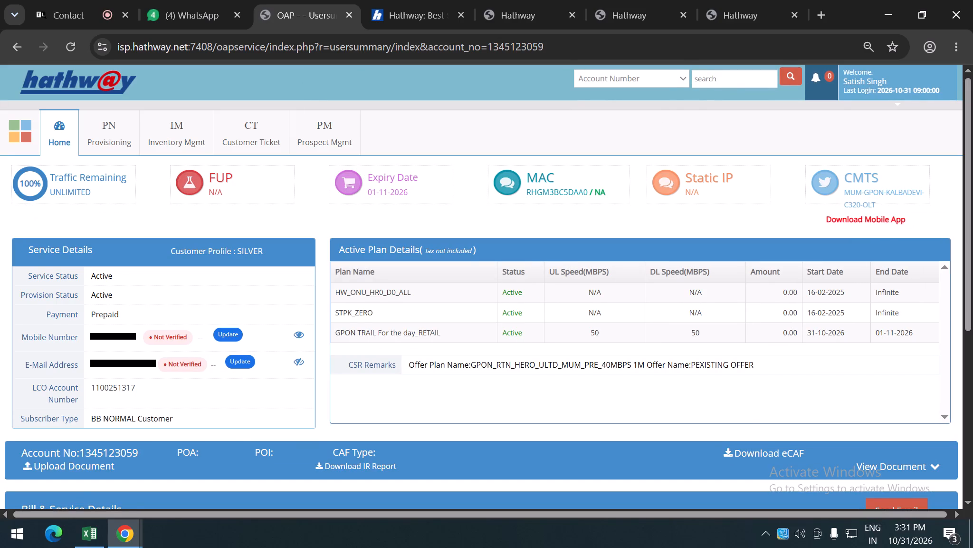
left_click(293, 365)
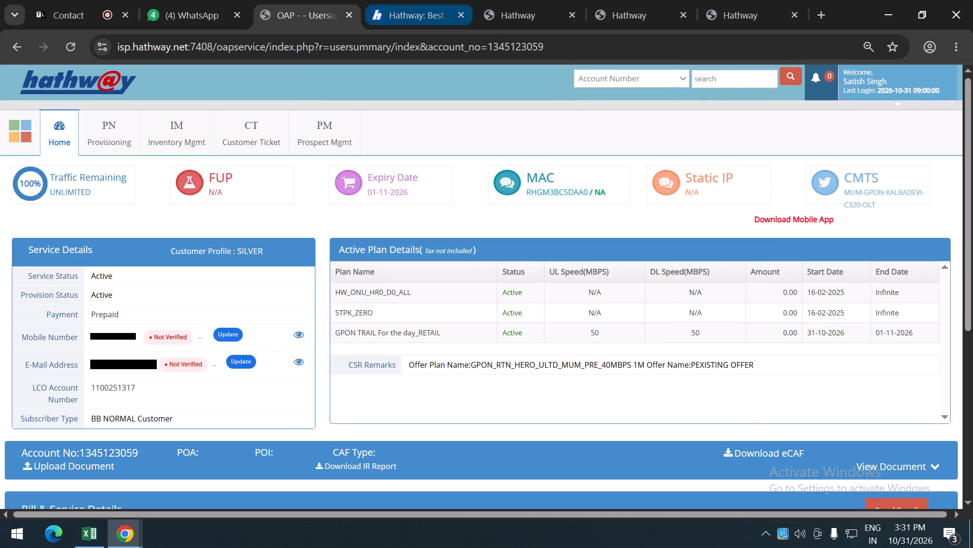
double_click(370, 0)
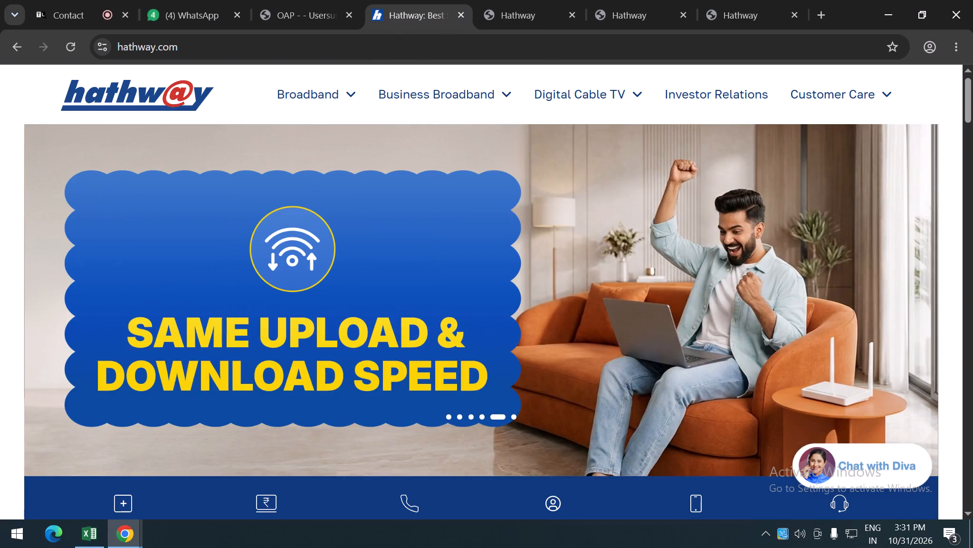
End the active Mumbai Win-back call in the Tubelight dialpad, tag it with Personal reasons and its sub-reasons, and submit the tag.
left_click(94, 6)
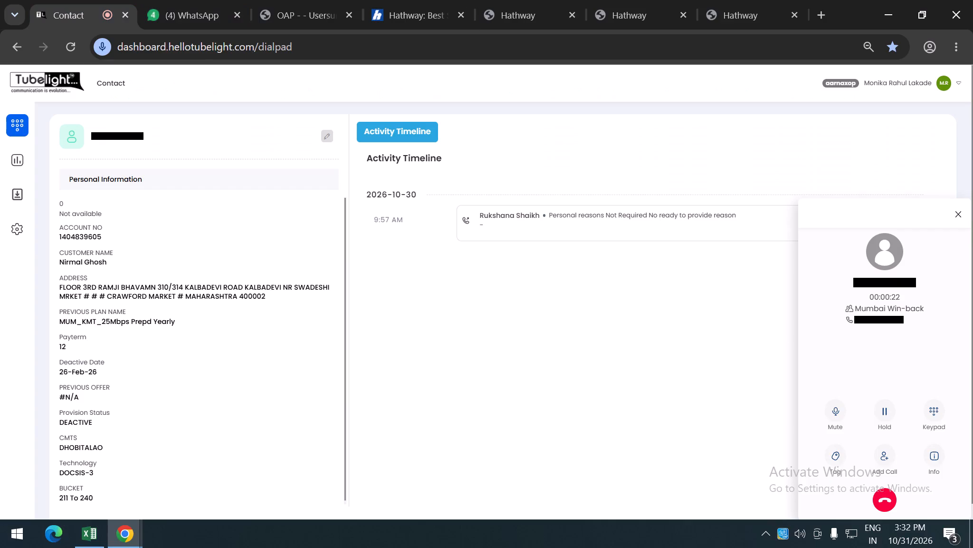
left_click(887, 510)
left_click(849, 351)
scroll(861, 417, "down", 1)
double_click(865, 408)
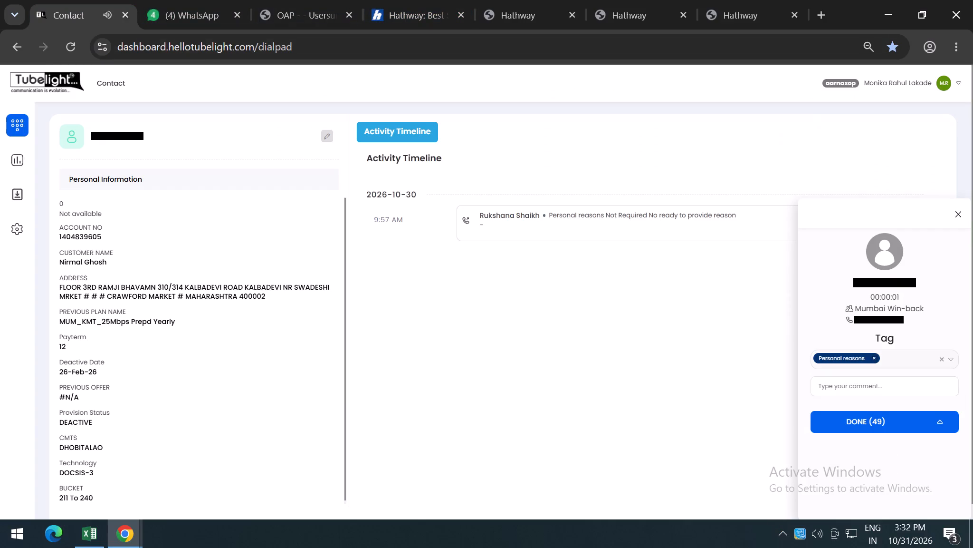
left_click(891, 358)
left_click(867, 405)
left_click(884, 382)
left_click(869, 391)
left_click(870, 453)
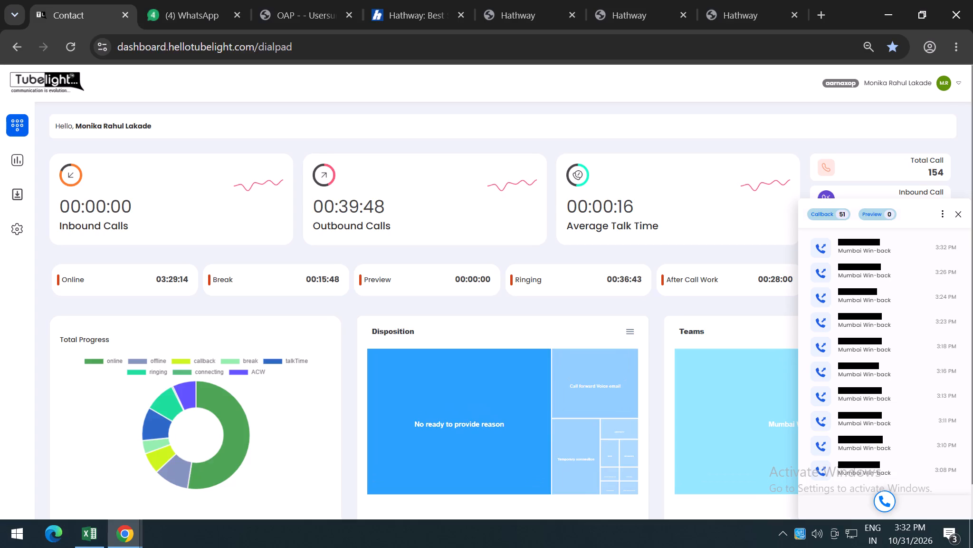
Capture a rectangular screen snip of the Service Details section on the OAP account page.
left_click(294, 16)
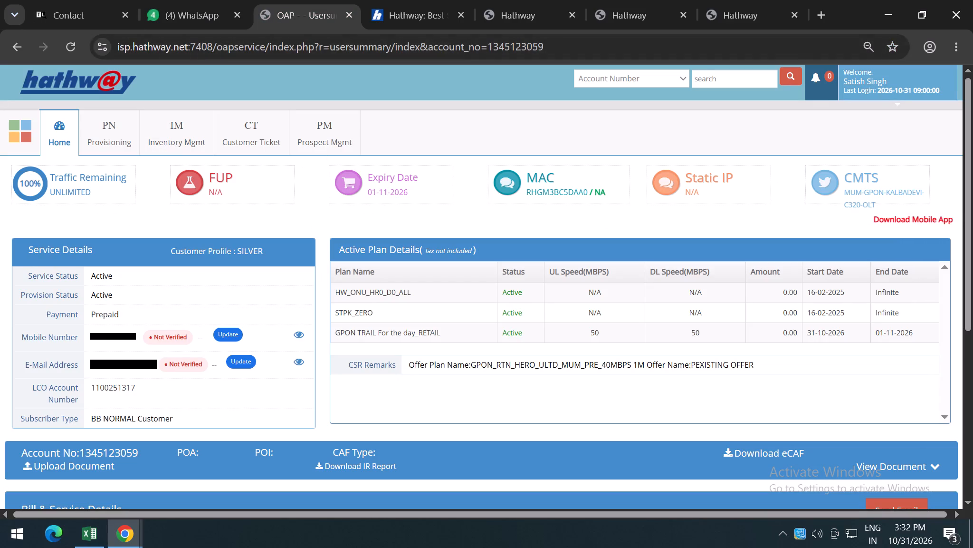
key("shift+super+s")
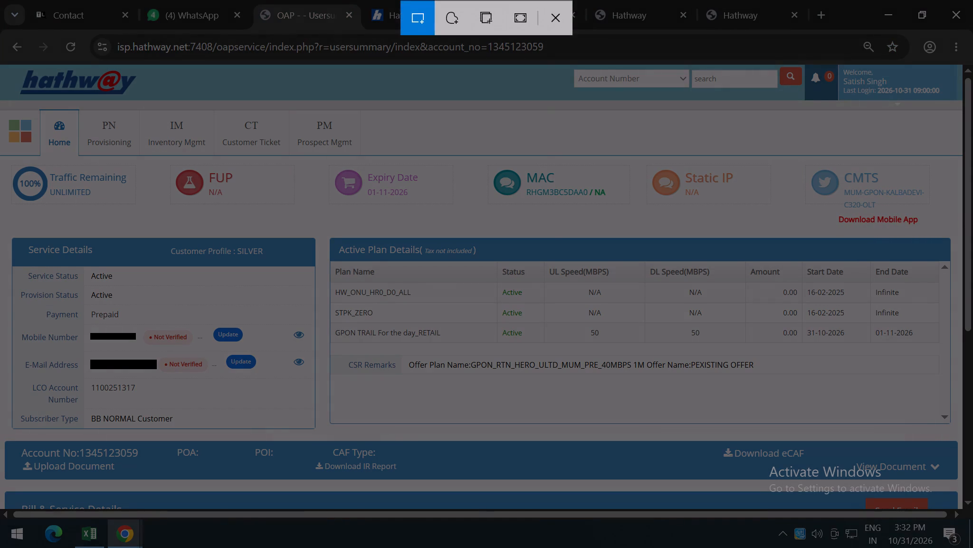
left_click(7, 238)
left_click_drag(7, 238, 255, 407)
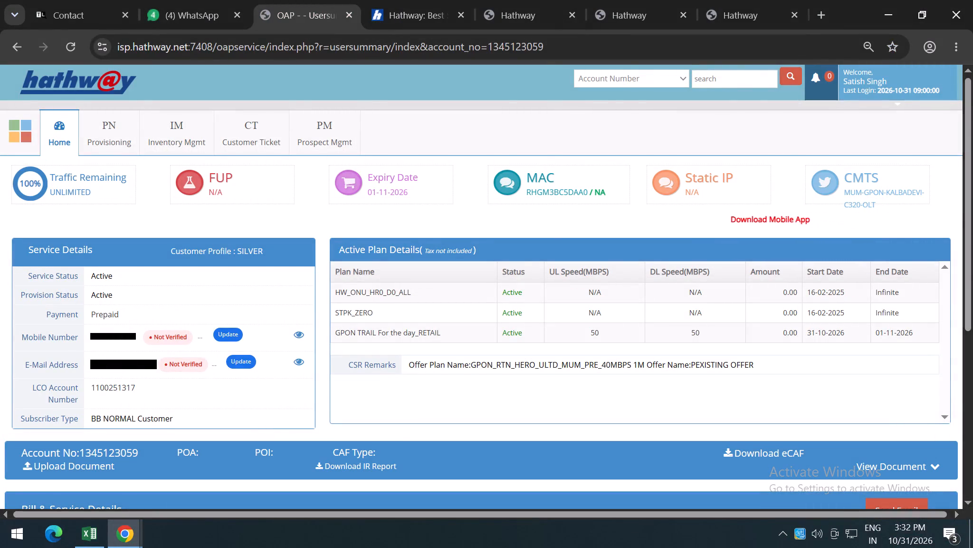
Take another rectangular screen snip of the OAP account page.
key("shift+super+s")
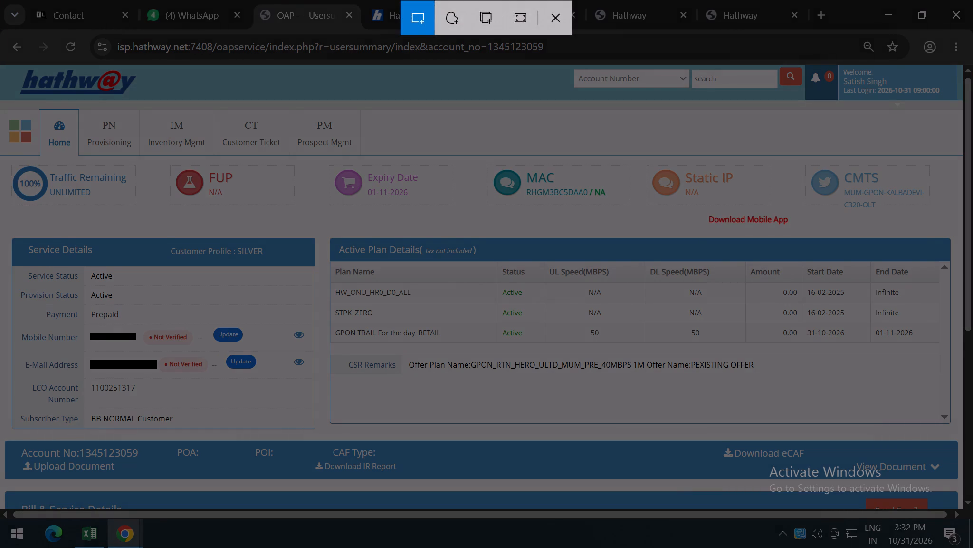
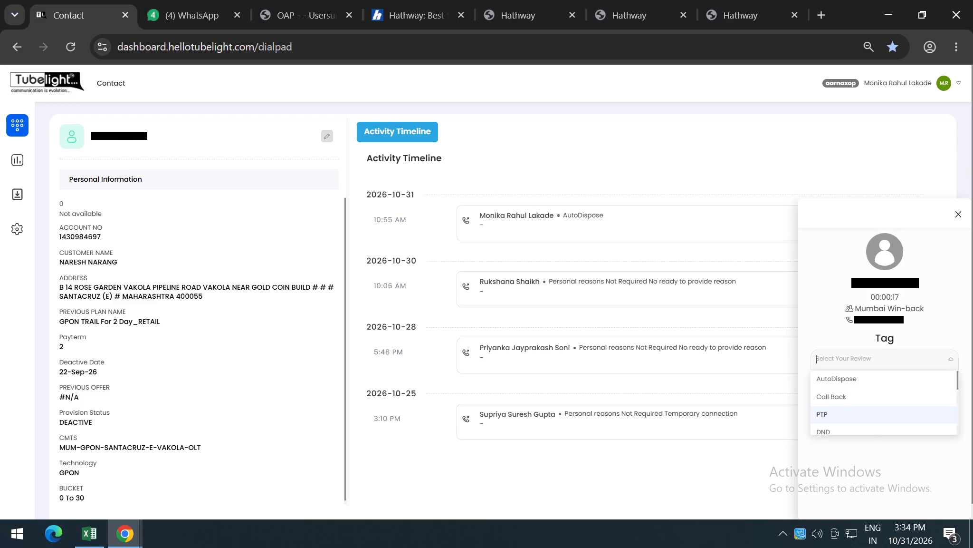
Tag the ended Mumbai Win-back call with Personal reasons, Not Required and No ready to provide reason.
scroll(861, 408, "down", 1)
left_click(865, 399)
left_click(895, 353)
left_click(839, 415)
left_click(883, 379)
left_click(873, 416)
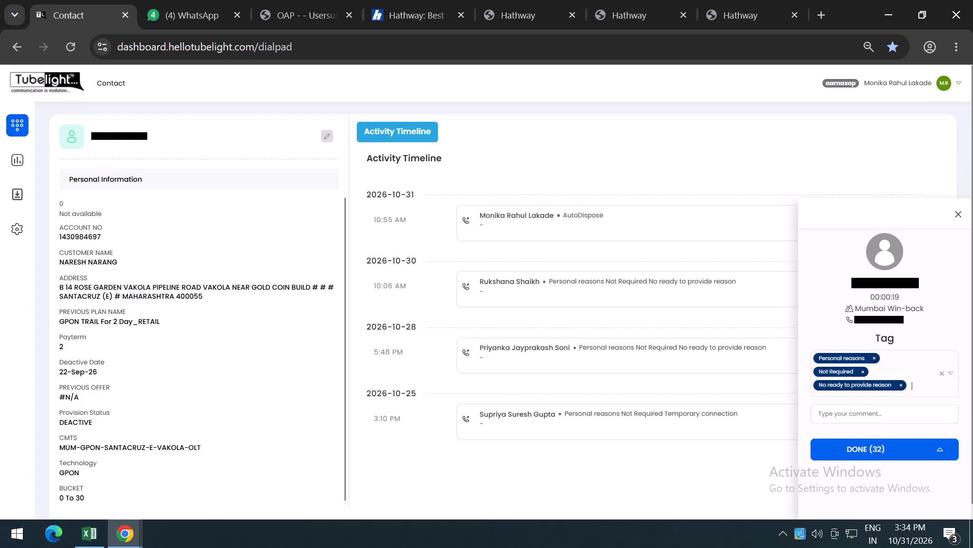
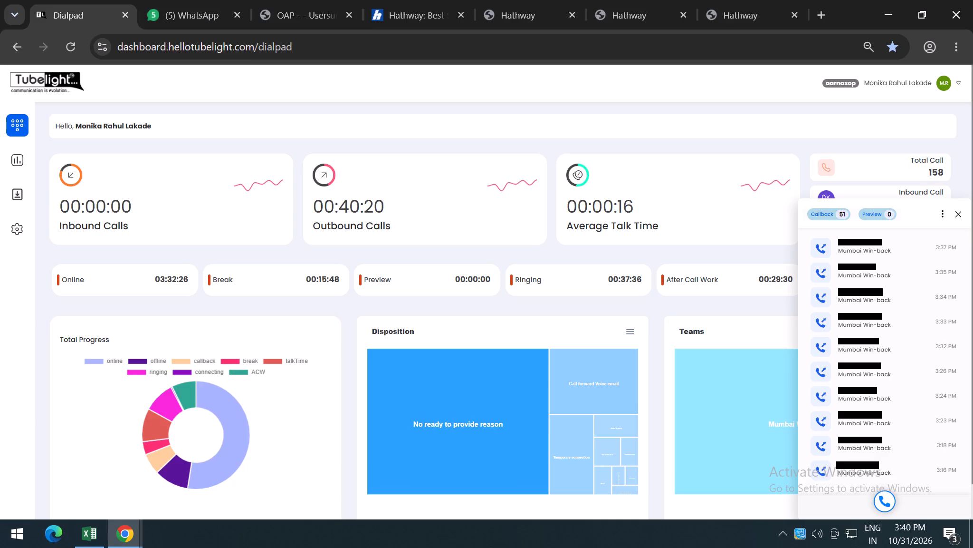
Reorder the browser tabs so that Dialpad sits directly after WhatsApp.
left_click_drag(41, 0, 99, 0)
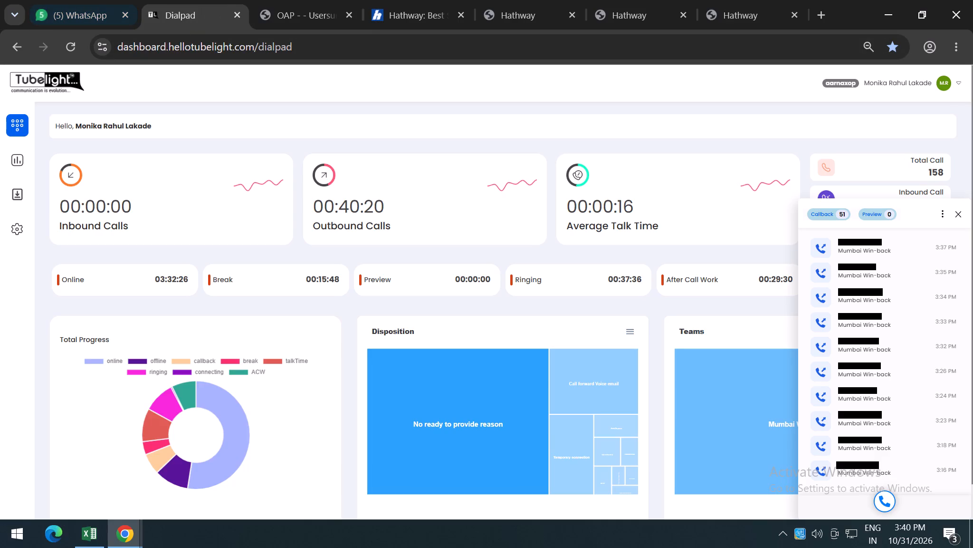
left_click(169, 0)
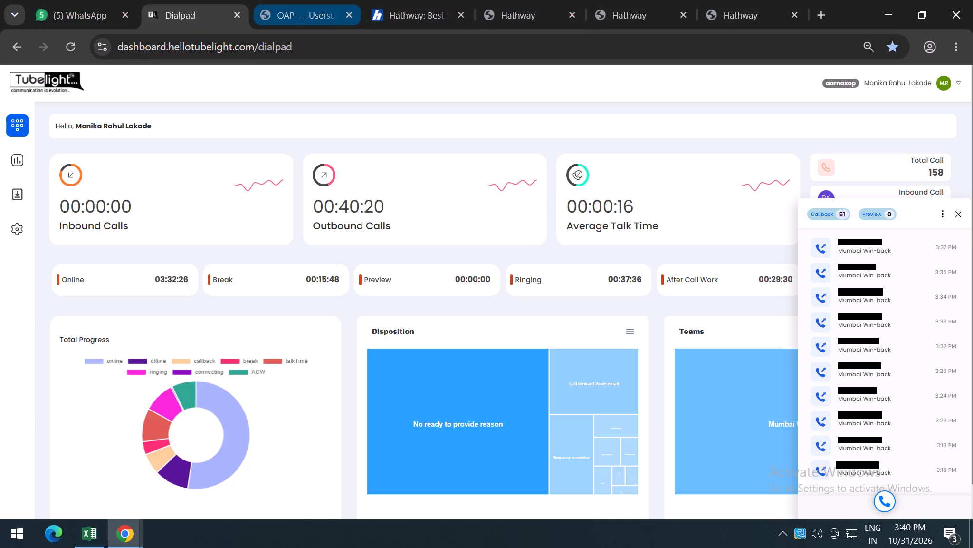
Switch to the OAP user summary and review the customer's service details and active plan details.
left_click(307, 17)
scroll(217, 393, "down", 4)
scroll(263, 148, "up", 2)
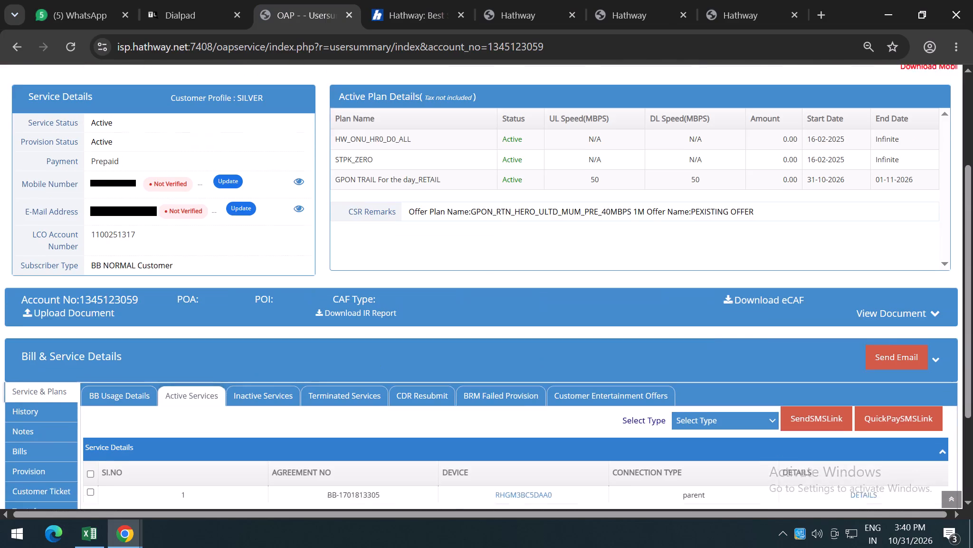
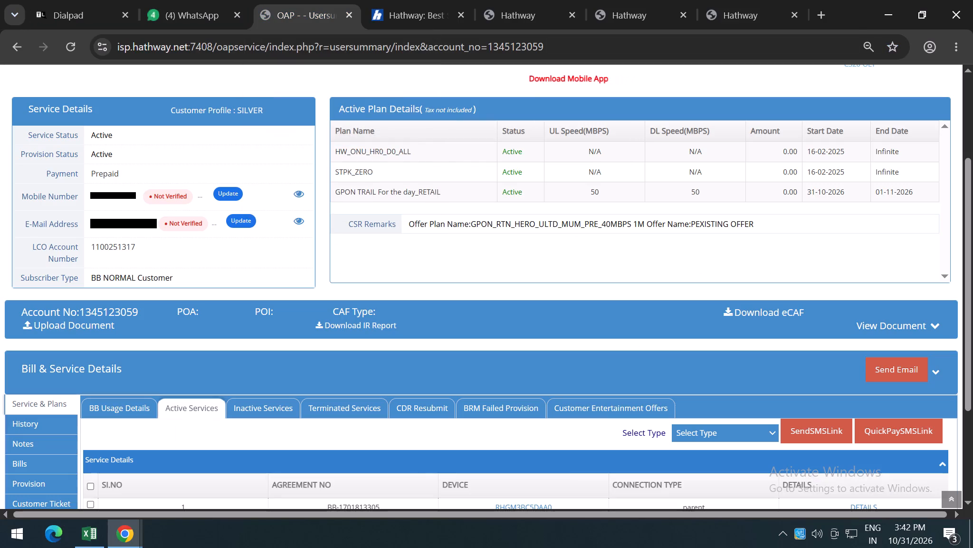
Mask the customer's mobile number and e-mail address in the Service Details section.
left_click(301, 195)
left_click(296, 222)
double_click(296, 222)
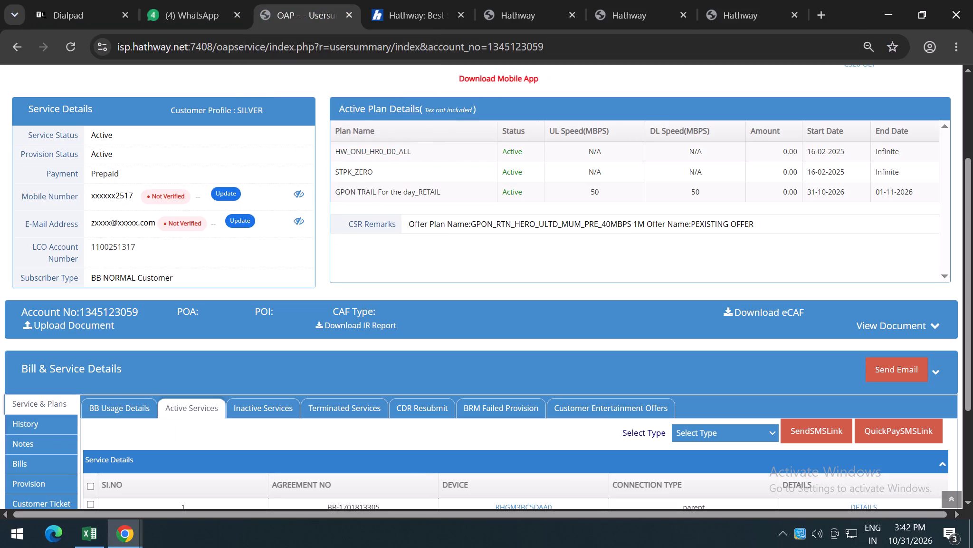
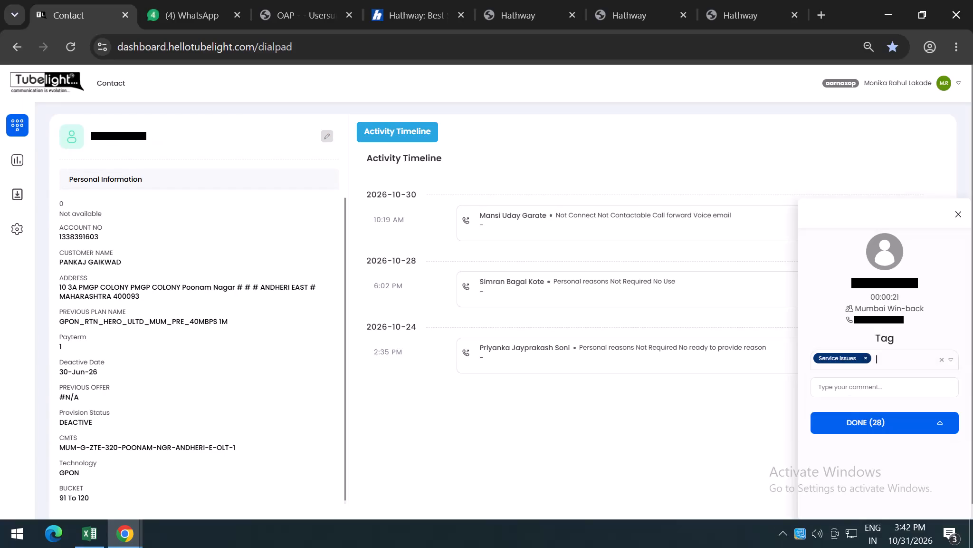
Replace the Service issues tag on the ended Mumbai Win-back call with another reason and its two sub-reasons, and submit it.
left_click(868, 363)
left_click(869, 360)
scroll(850, 402, "down", 2)
scroll(850, 401, "up", 1)
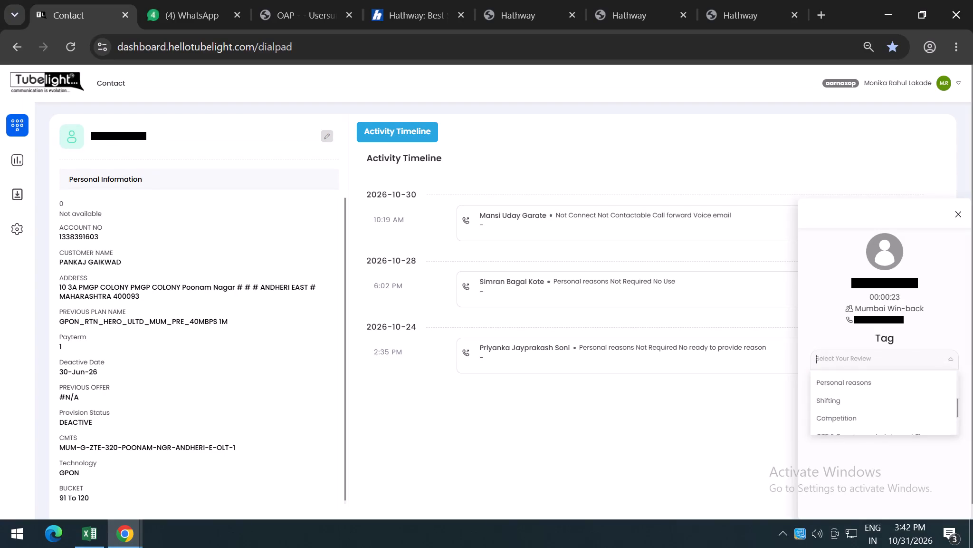
left_click(862, 393)
left_click_drag(895, 359, 893, 366)
left_click(855, 415)
left_click_drag(901, 361, 897, 379)
left_click(886, 418)
left_click(878, 451)
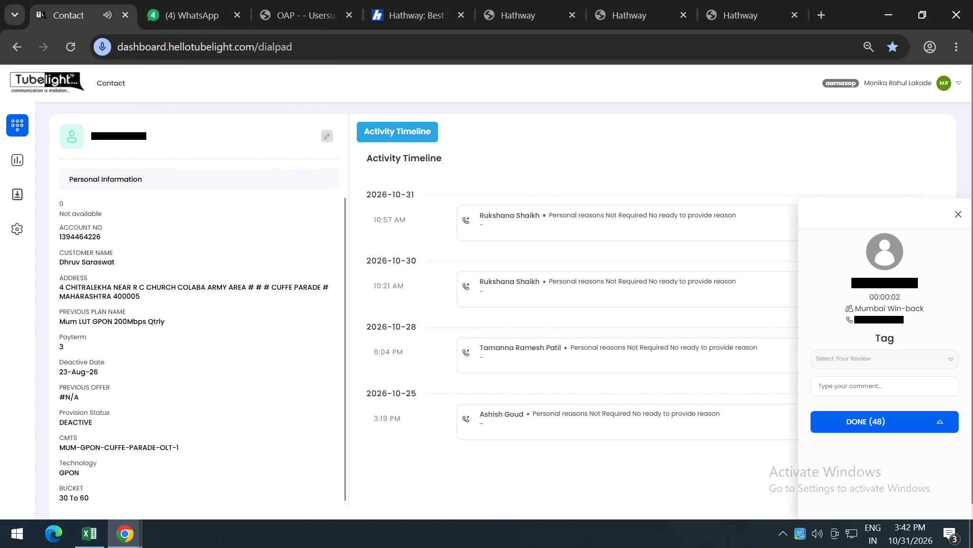
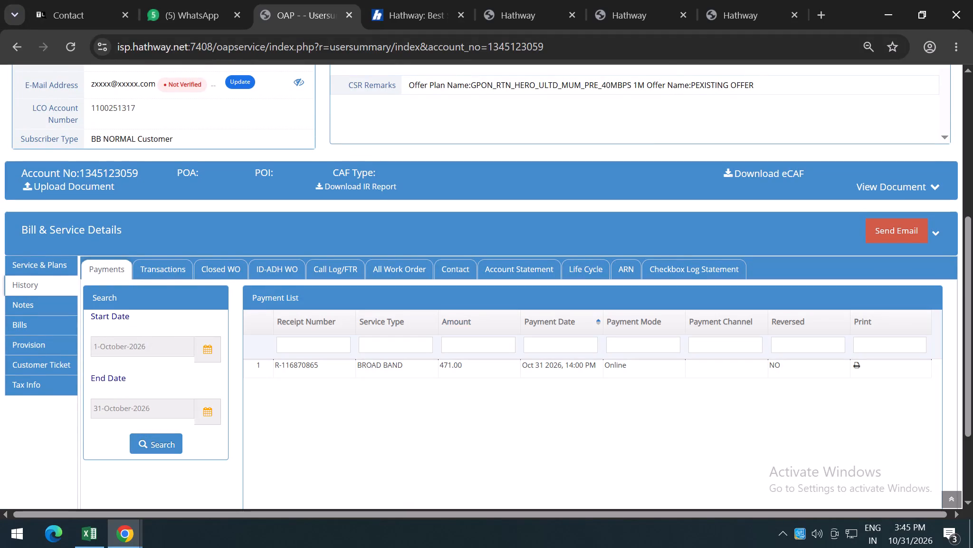
Reveal the masked e-mail address and mobile number in the customer's account details.
scroll(199, 332, "up", 1)
left_click(300, 157)
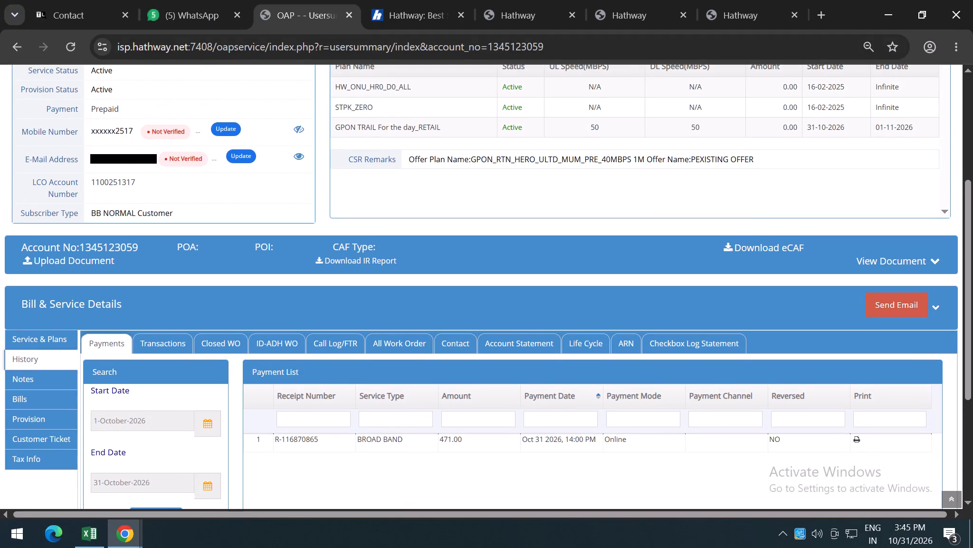
left_click(300, 123)
scroll(192, 326, "down", 4)
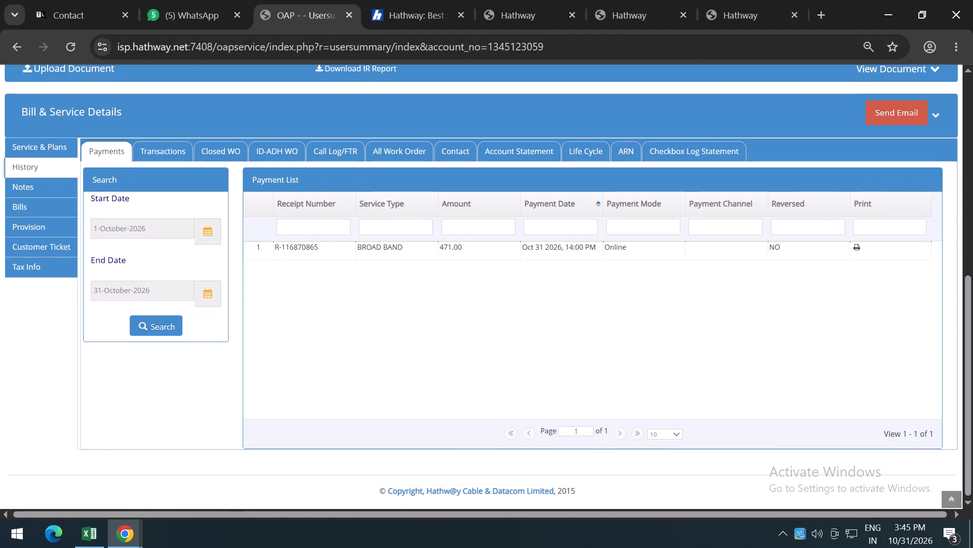
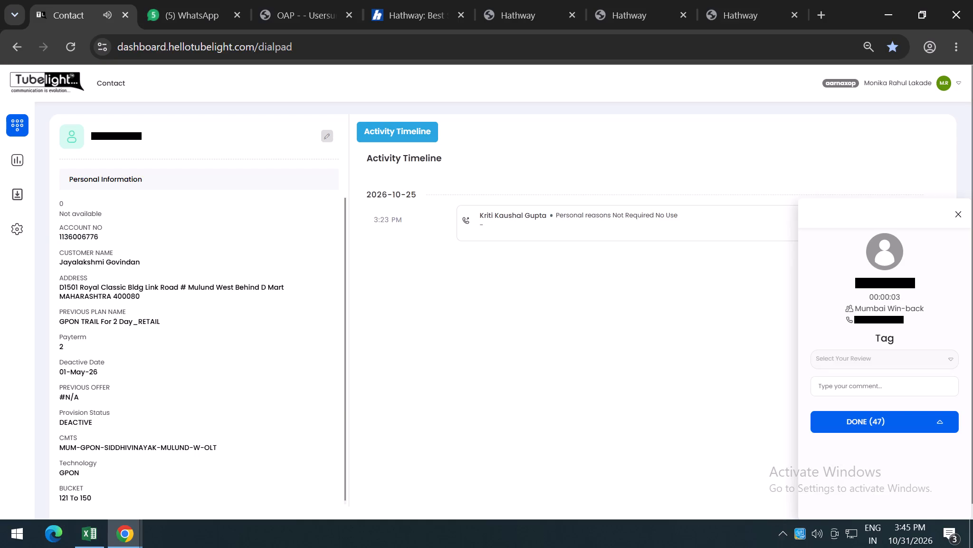
Tag the ended Mumbai Win-back call with Personal reasons, removing the mistakenly chosen PTP tag.
double_click(866, 278)
left_click(870, 285)
left_click(832, 365)
left_click(841, 407)
scroll(841, 407, "down", 1)
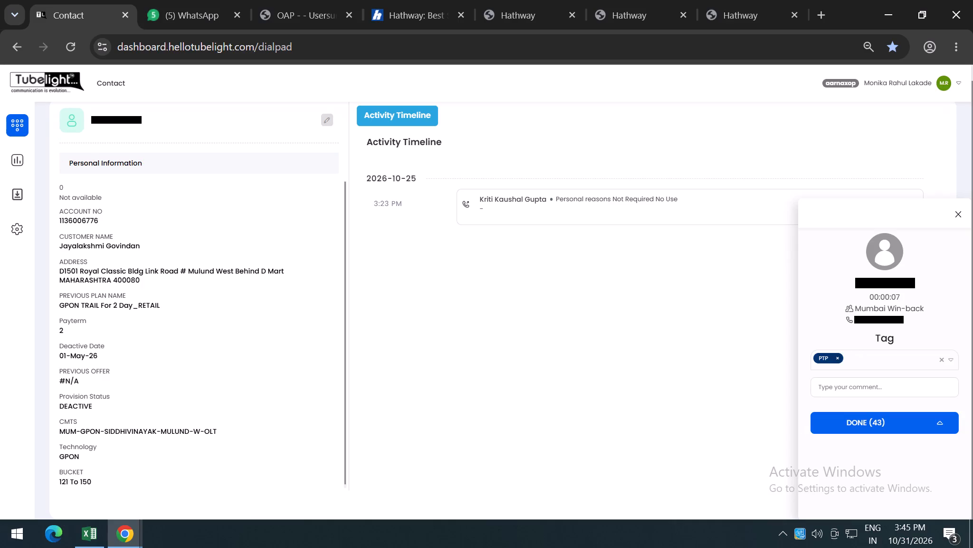
triple_click(838, 357)
scroll(831, 393, "down", 1)
left_click(832, 400)
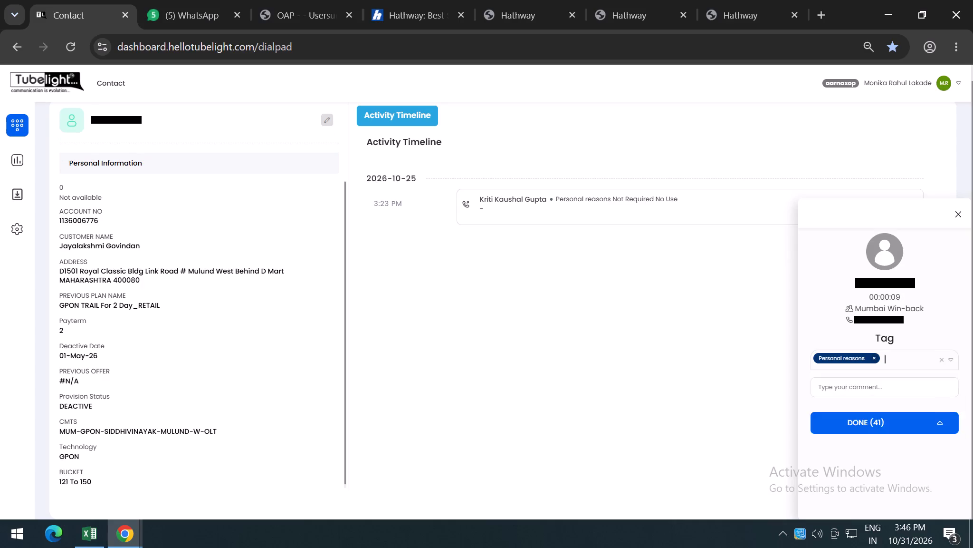
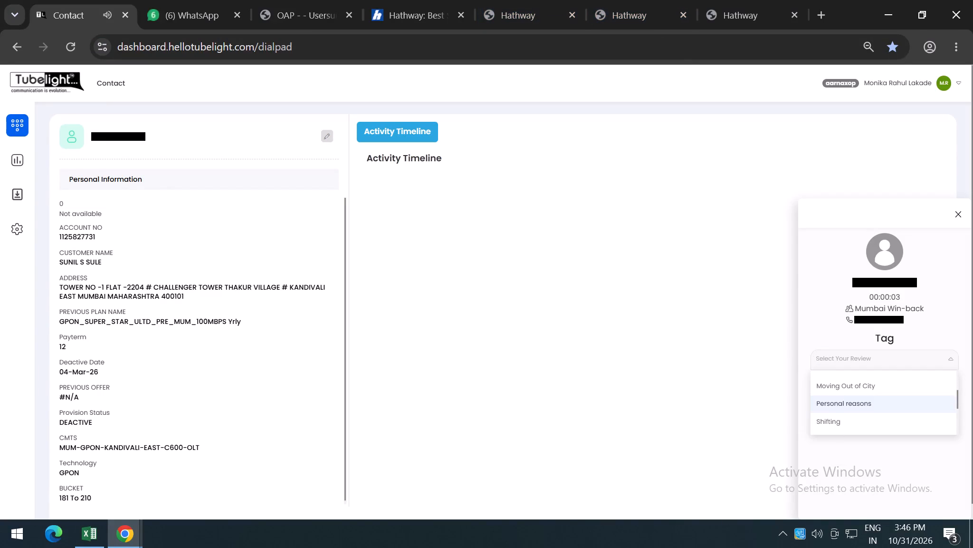
Tag the ended Mumbai Win-back call with Personal reasons and Not Required, and reopen the tag choices for a further reason.
left_click(854, 401)
left_click(891, 364)
left_click(847, 413)
left_click(899, 377)
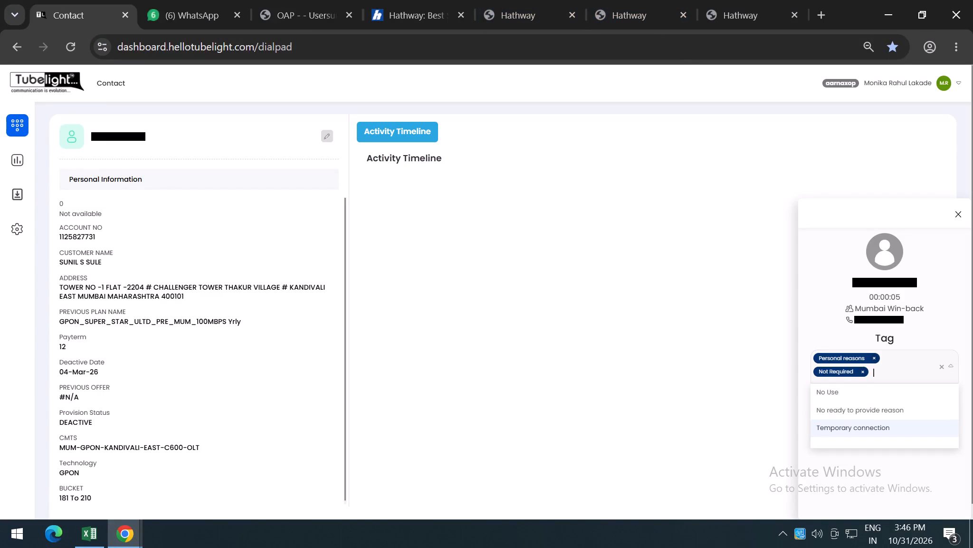
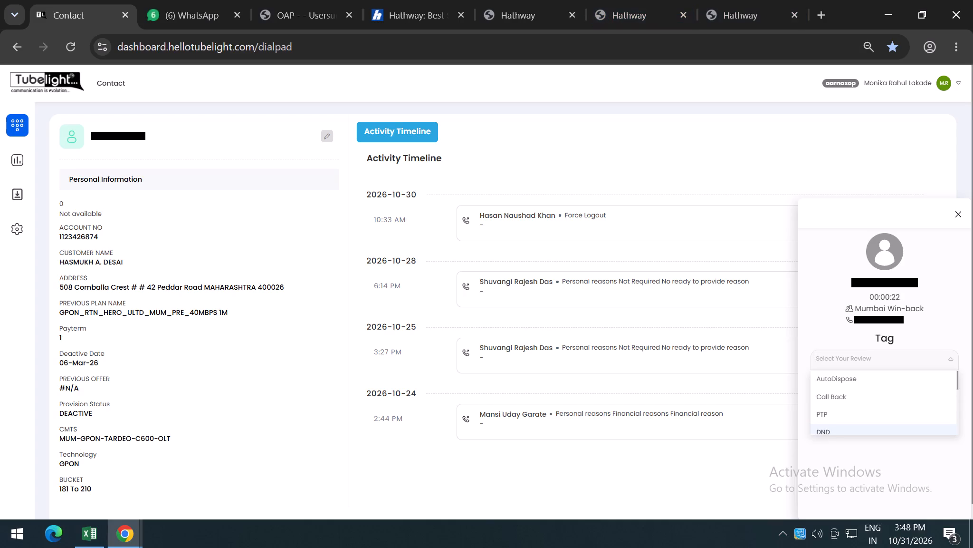
Tag the ended Mumbai Win-back call with Personal reasons and open the list of its sub-reasons.
scroll(838, 410, "down", 1)
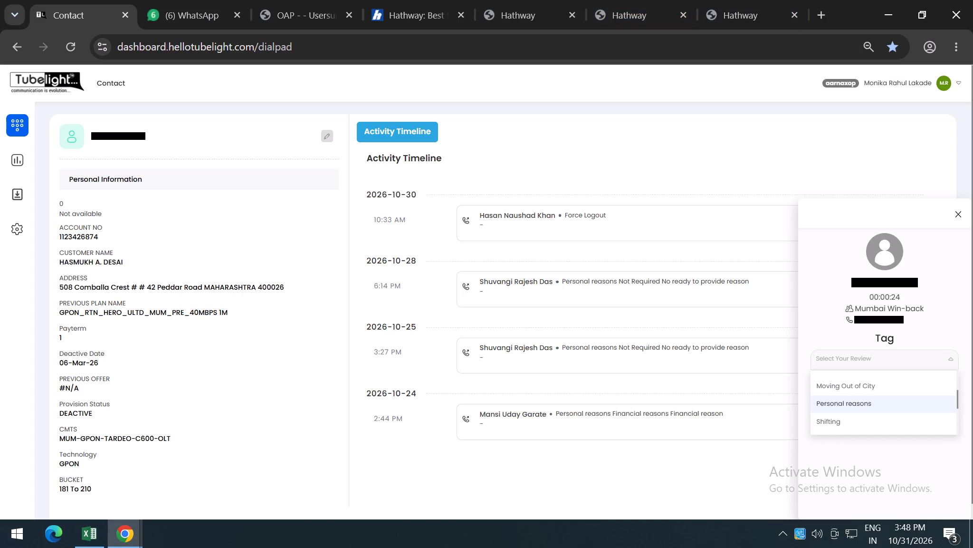
left_click(846, 399)
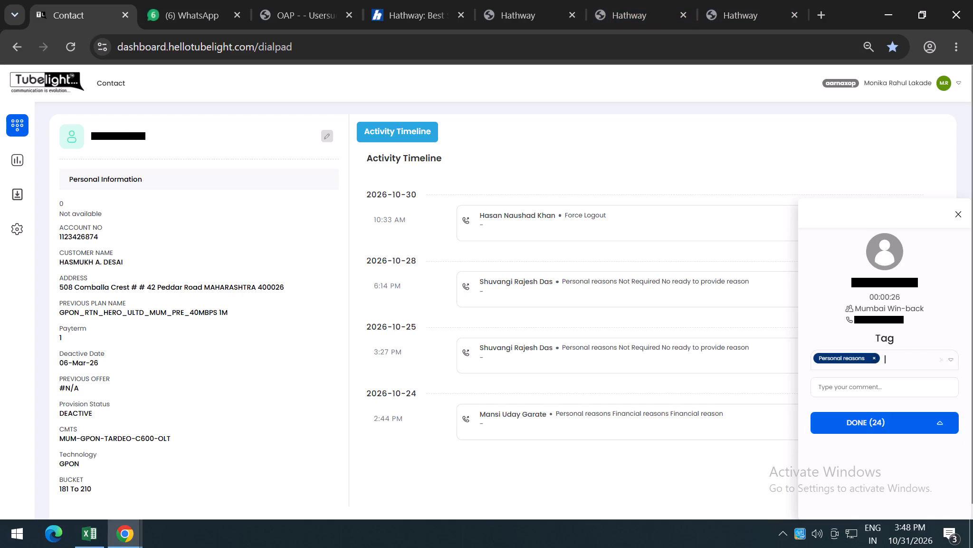
left_click(878, 369)
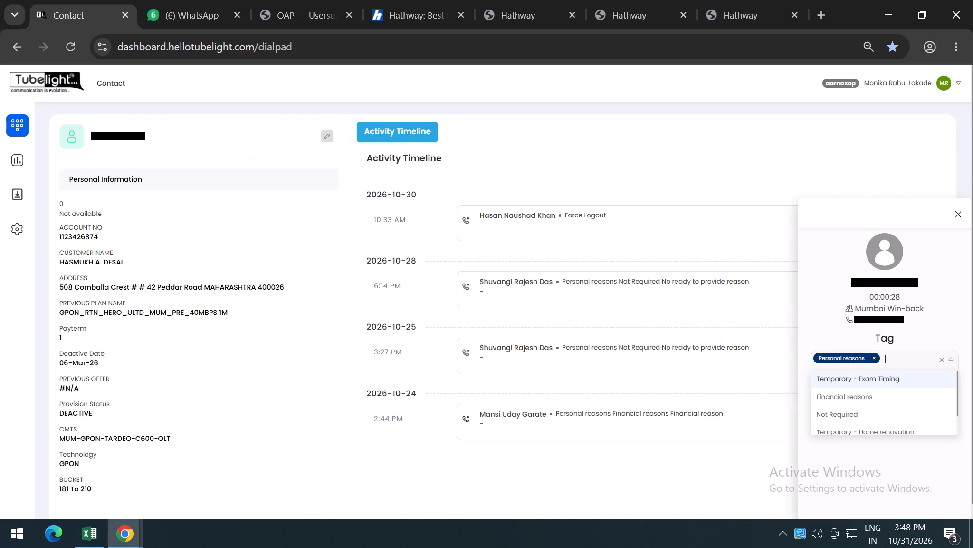
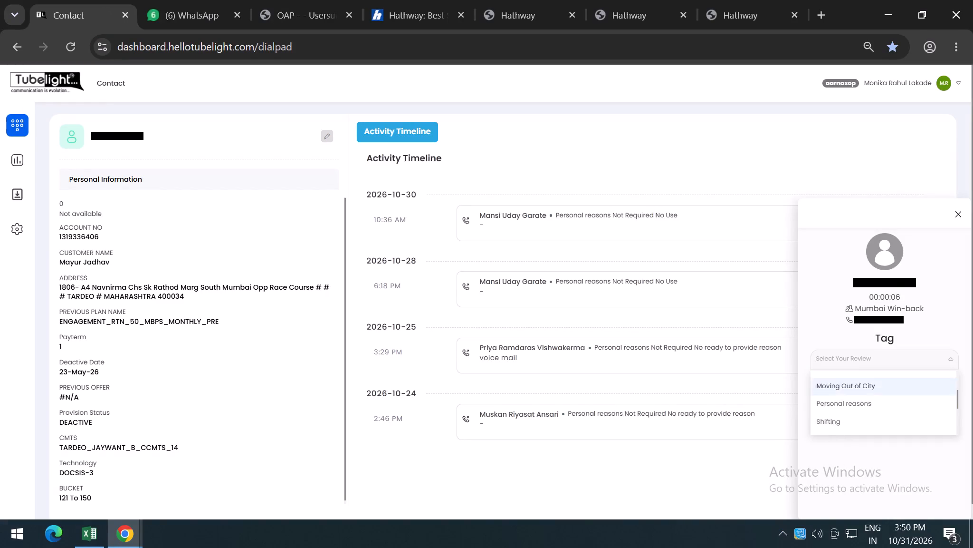
Tag the ended Mumbai Win-back call with Personal reasons, Not Required and No ready to provide reason, and submit the tags.
left_click(857, 402)
left_click(896, 344)
left_click(905, 345)
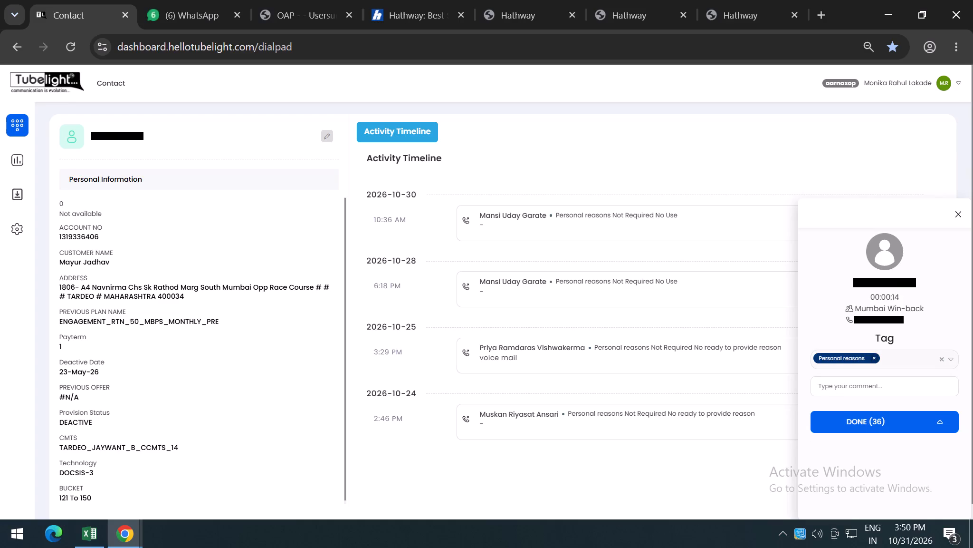
left_click(891, 365)
left_click(824, 414)
left_click(898, 372)
left_click(887, 412)
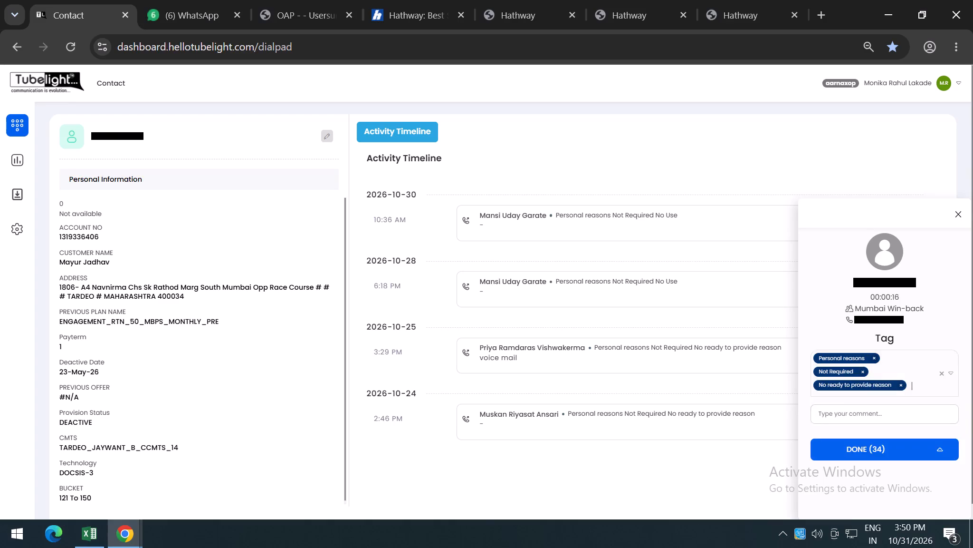
left_click(899, 449)
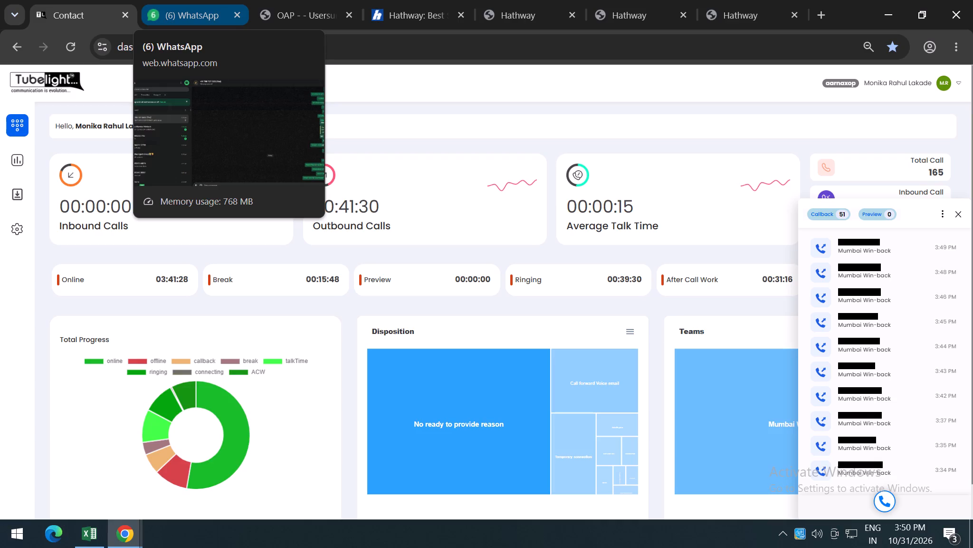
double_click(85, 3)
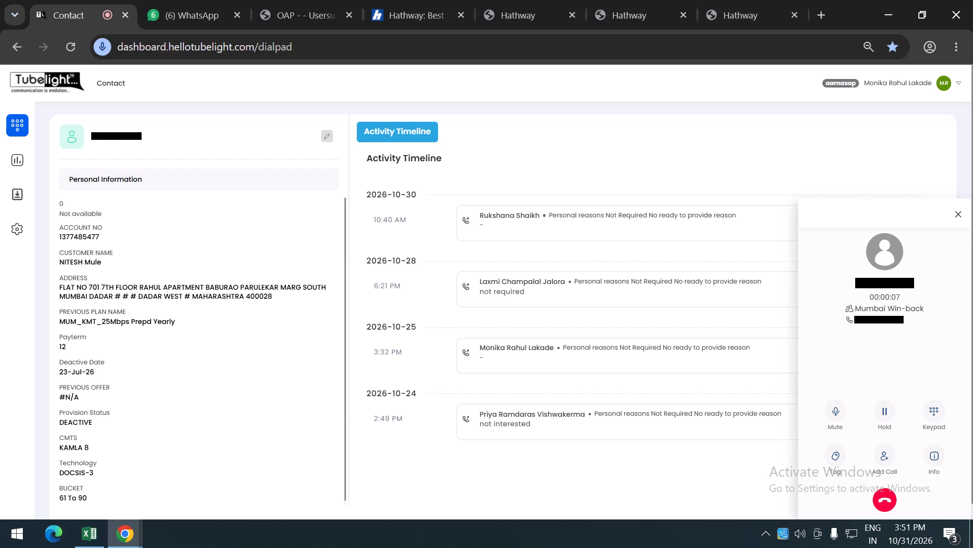
End the current Mumbai Win-back call and start its tag with the review Personal reasons.
left_click(879, 499)
double_click(851, 356)
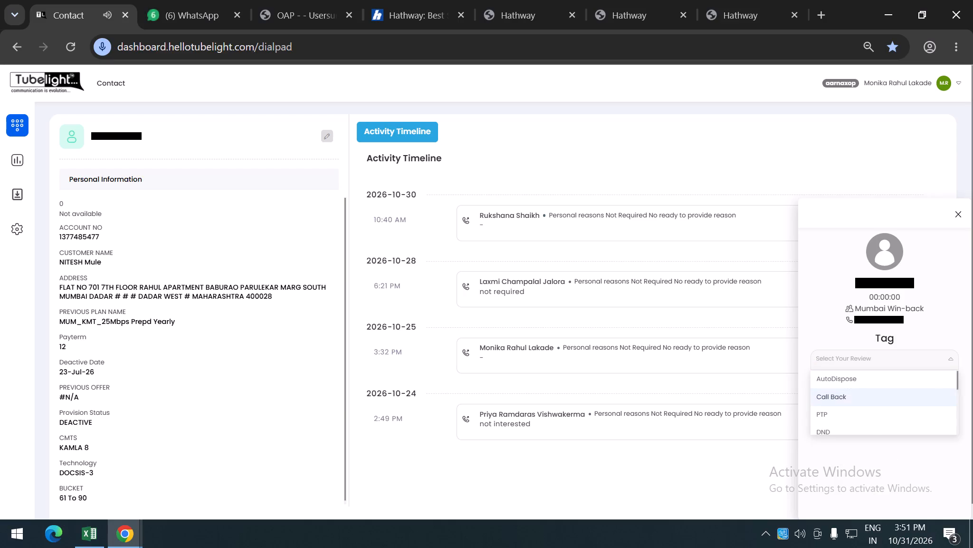
scroll(857, 401, "down", 1)
left_click(857, 405)
left_click(901, 357)
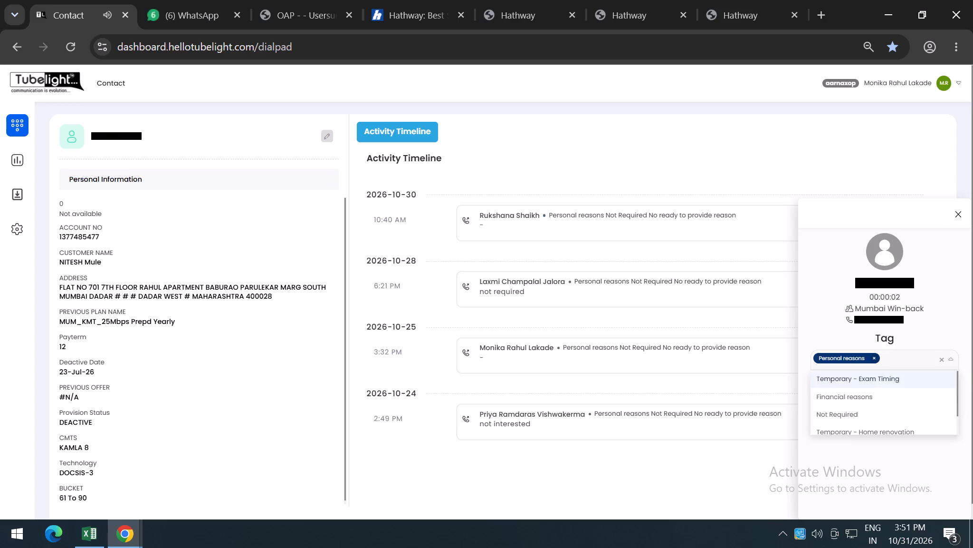
Complete the ended Mumbai Win-back call's tag with Not Required and No ready to provide reason, and submit it.
left_click(862, 411)
left_click_drag(892, 375, 892, 381)
left_click(890, 411)
left_click(877, 451)
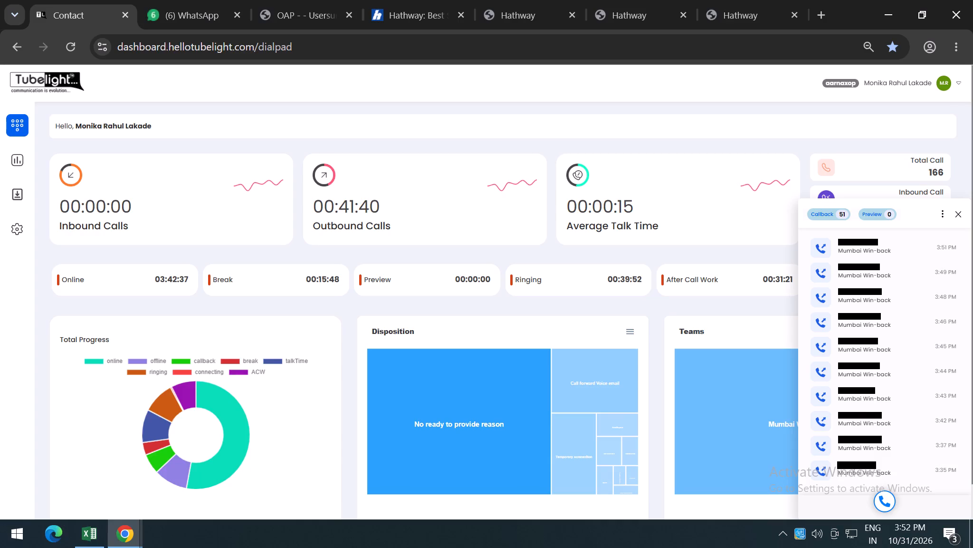
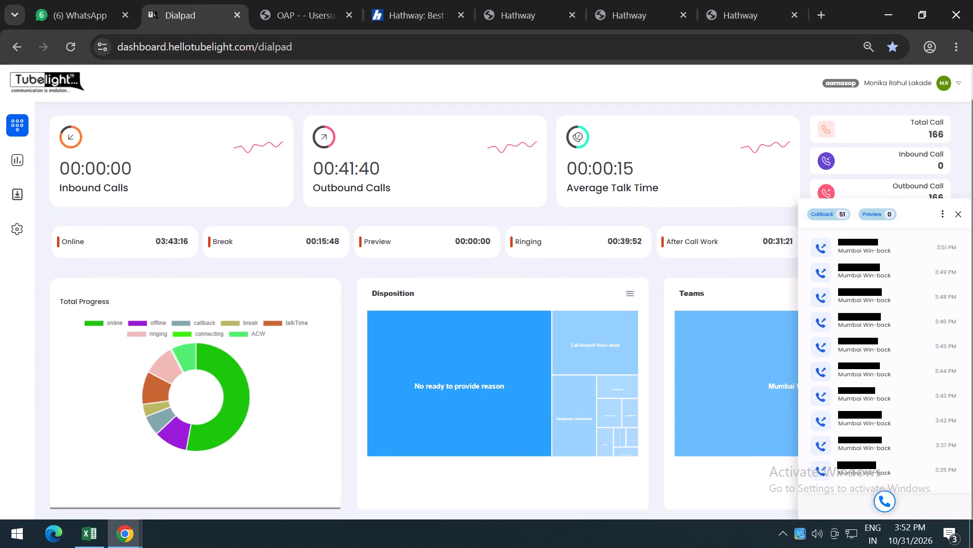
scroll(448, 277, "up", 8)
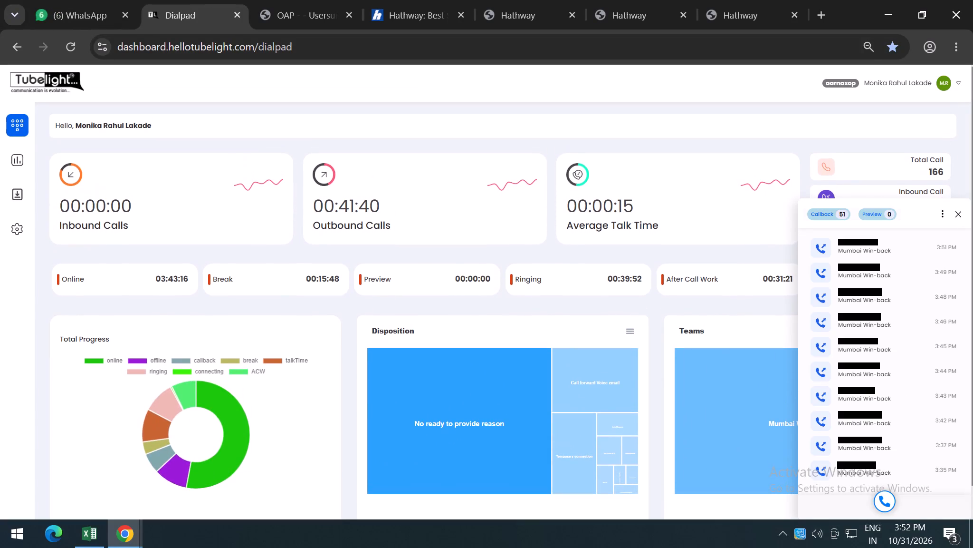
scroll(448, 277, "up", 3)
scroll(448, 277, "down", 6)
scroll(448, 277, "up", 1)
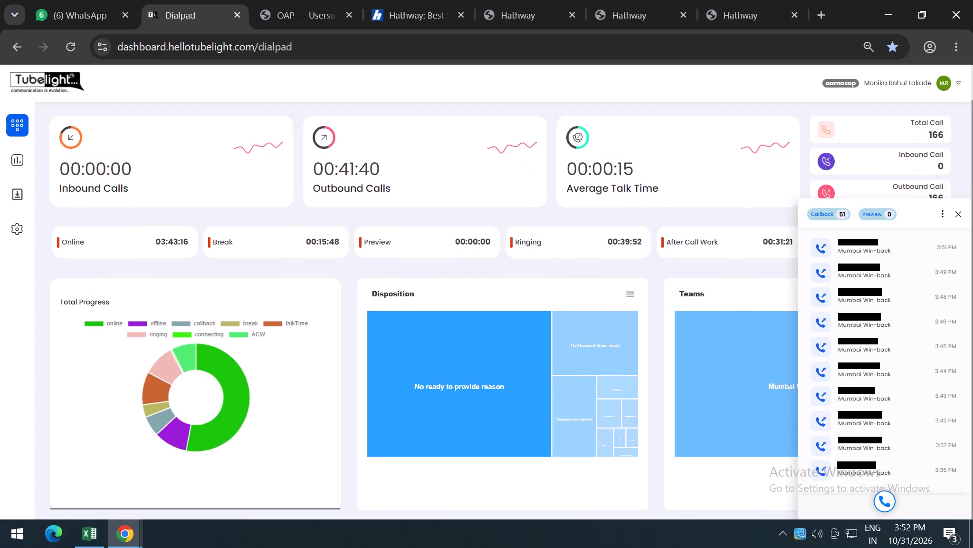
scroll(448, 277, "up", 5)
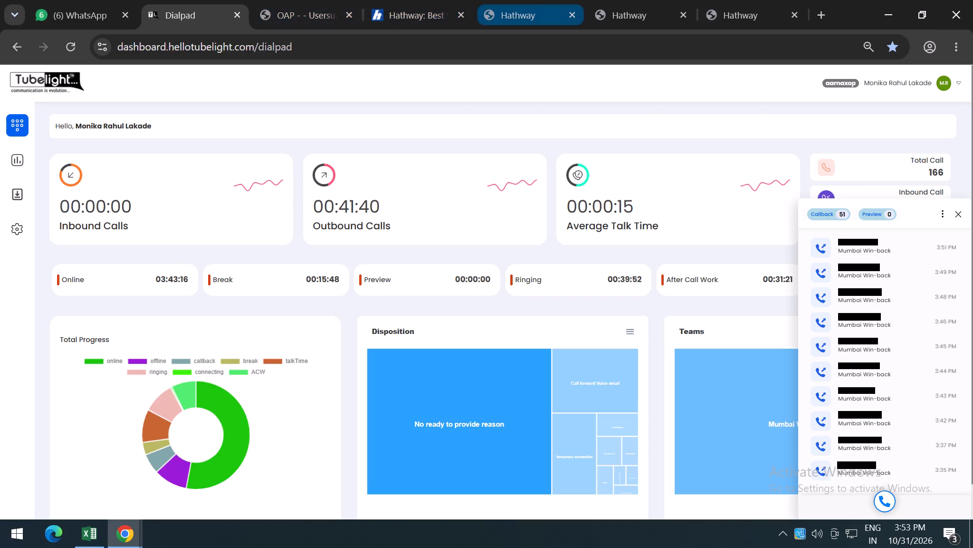
In the OAP account summary, reveal the customer's mobile number, then mask both the mobile number and the e-mail address.
left_click(277, 0)
scroll(180, 319, "down", 1)
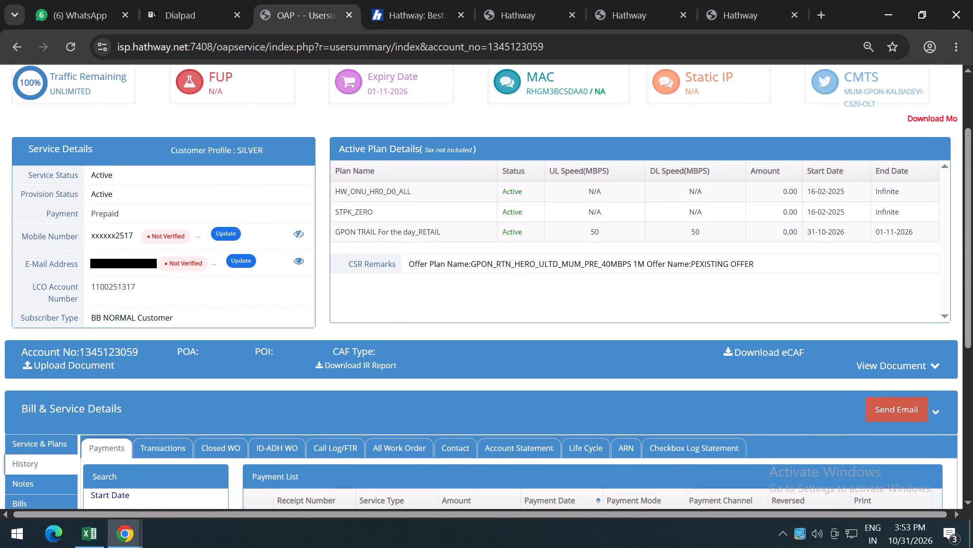
left_click(296, 237)
left_click(299, 262)
left_click(299, 262)
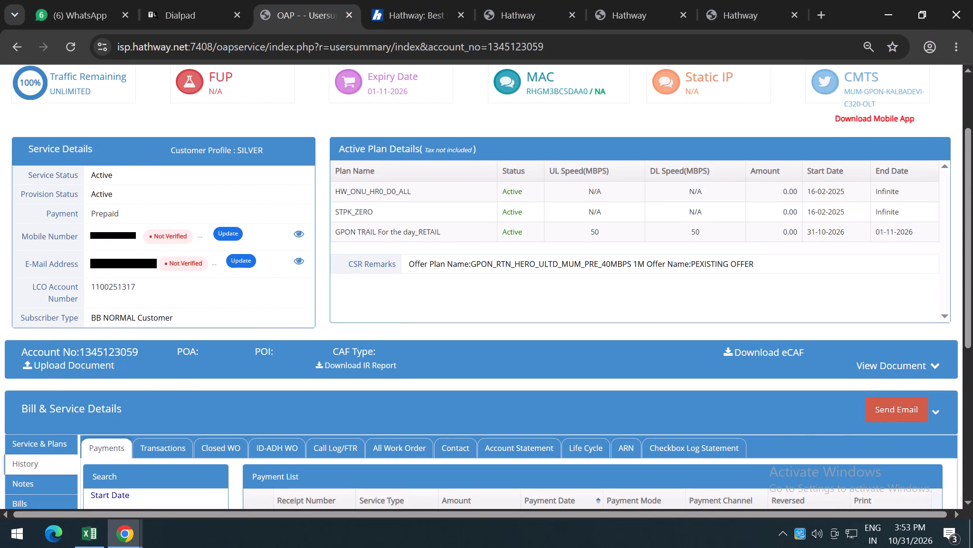
left_click(299, 231)
left_click(296, 263)
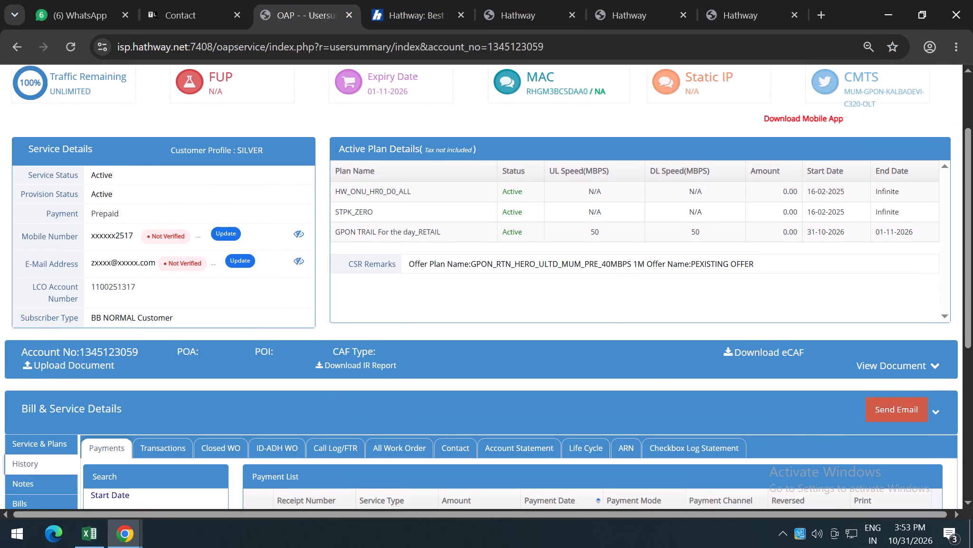
Return to the Tubelight dialpad and tag the ended Mumbai Win-back call with Personal reasons and Not Required.
left_click(166, 0)
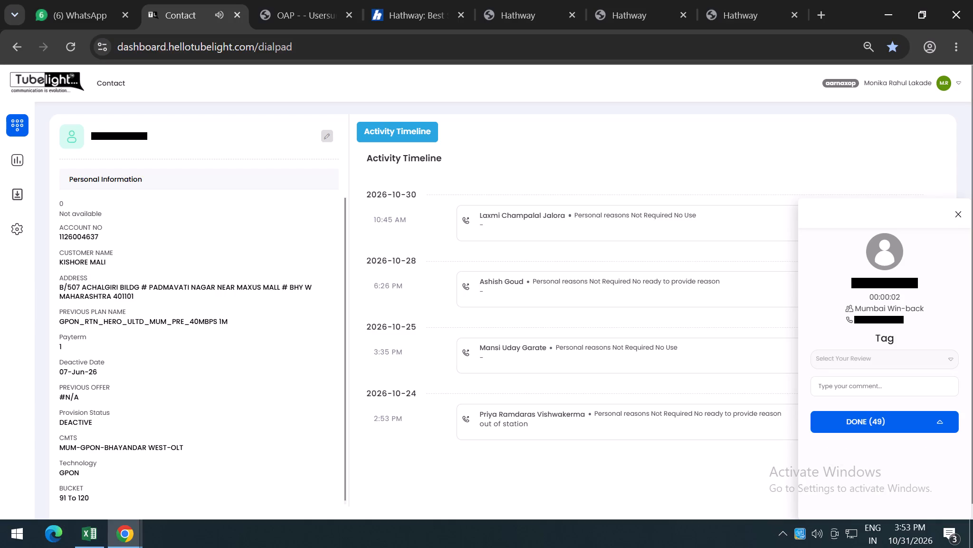
triple_click(854, 352)
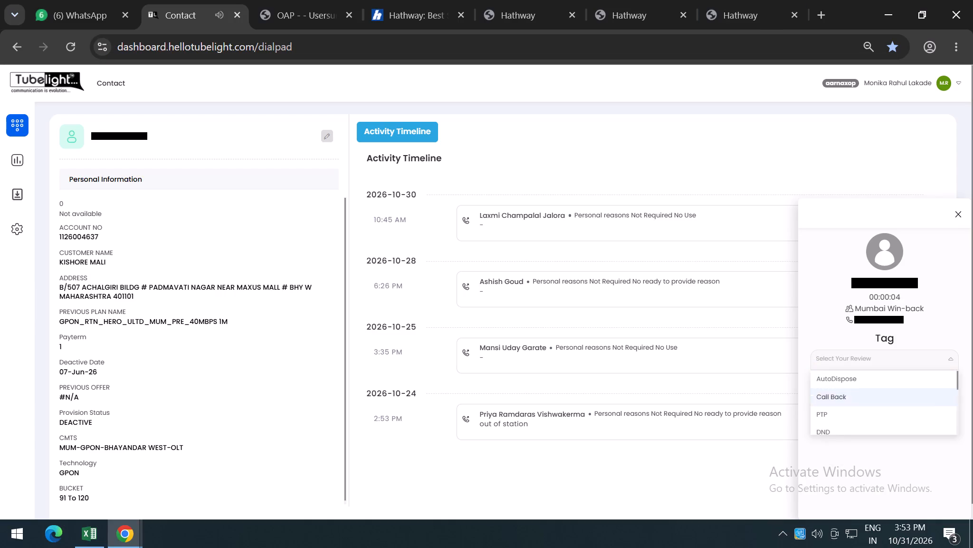
scroll(840, 426, "down", 1)
left_click(851, 409)
left_click_drag(899, 366, 897, 371)
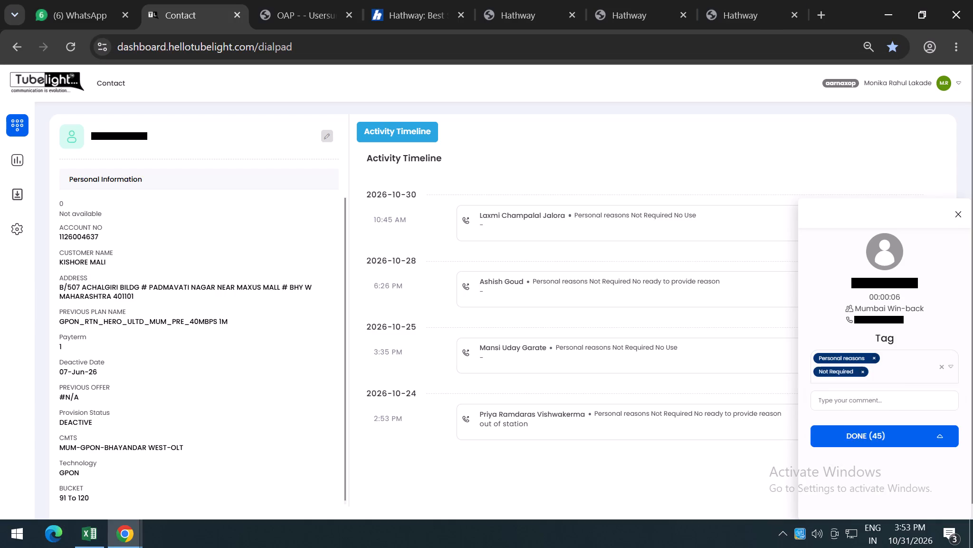
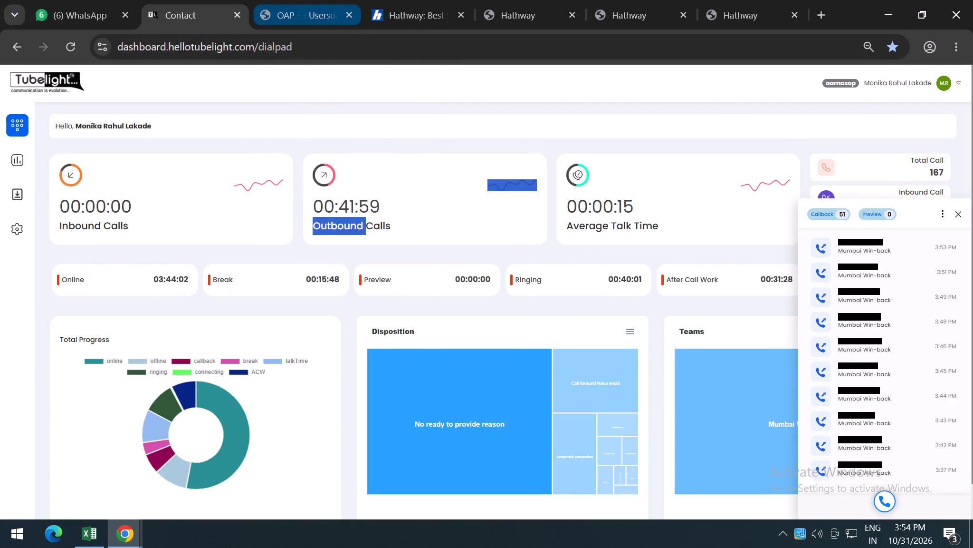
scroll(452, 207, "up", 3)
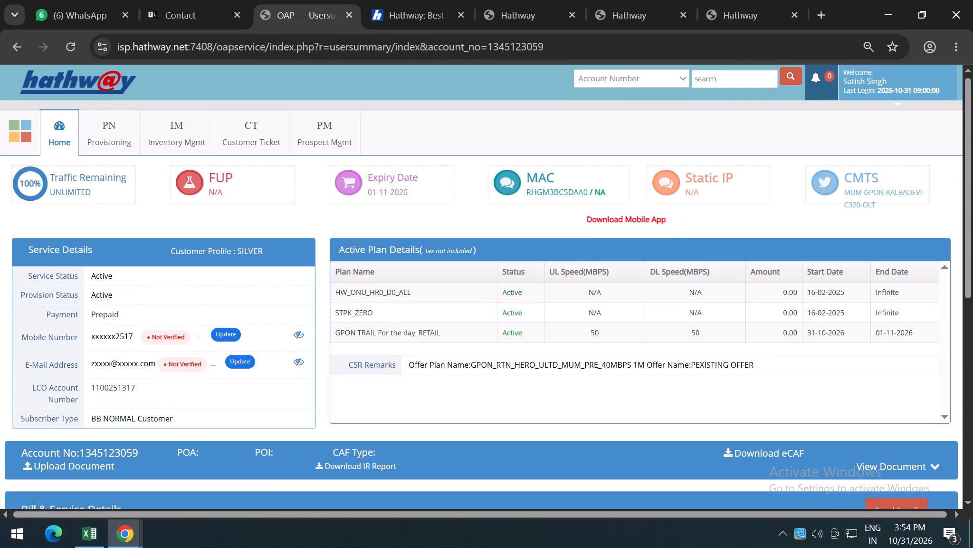
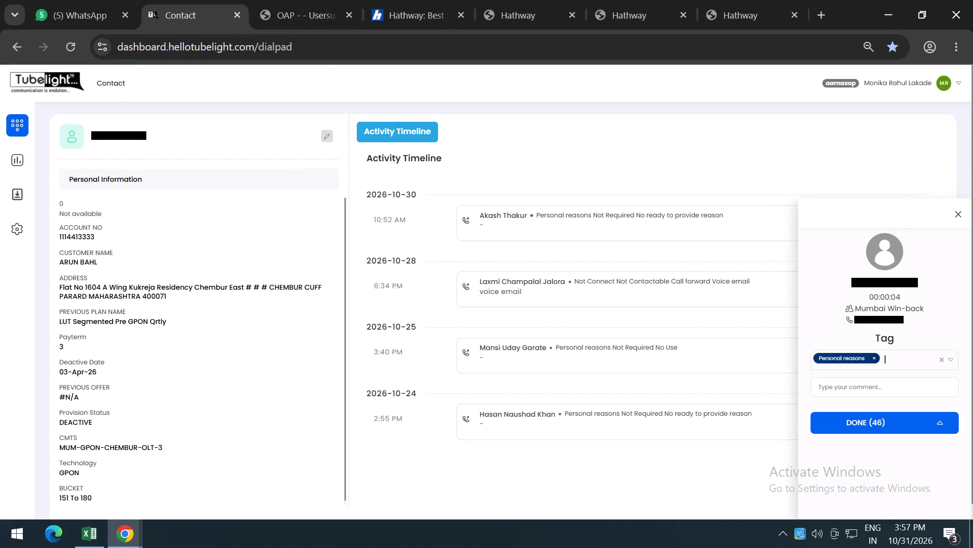
Complete the Personal reasons tag for the ended Mumbai Win-back call and submit it to close the call.
left_click(891, 370)
left_click_drag(884, 369, 881, 374)
left_click(893, 346)
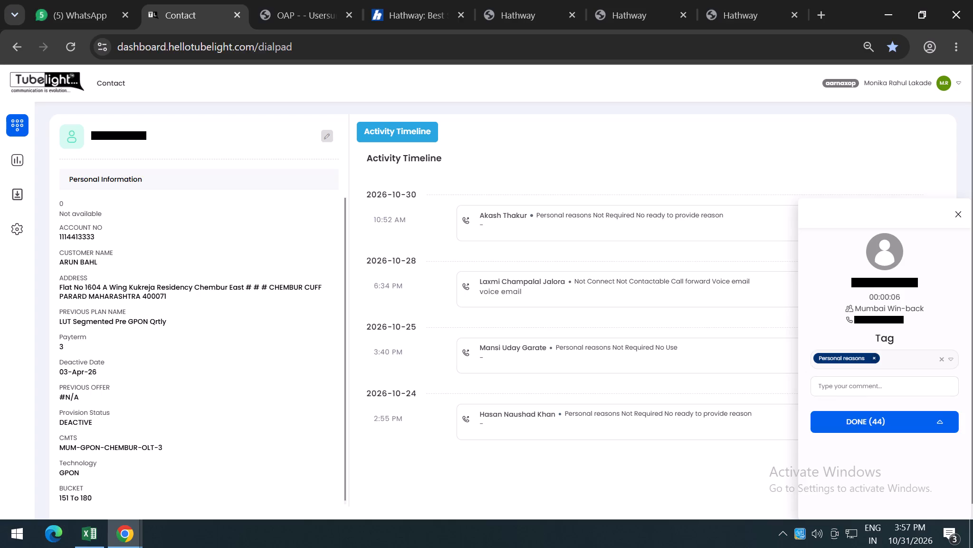
left_click(910, 359)
left_click(857, 414)
double_click(894, 373)
double_click(887, 405)
left_click(889, 438)
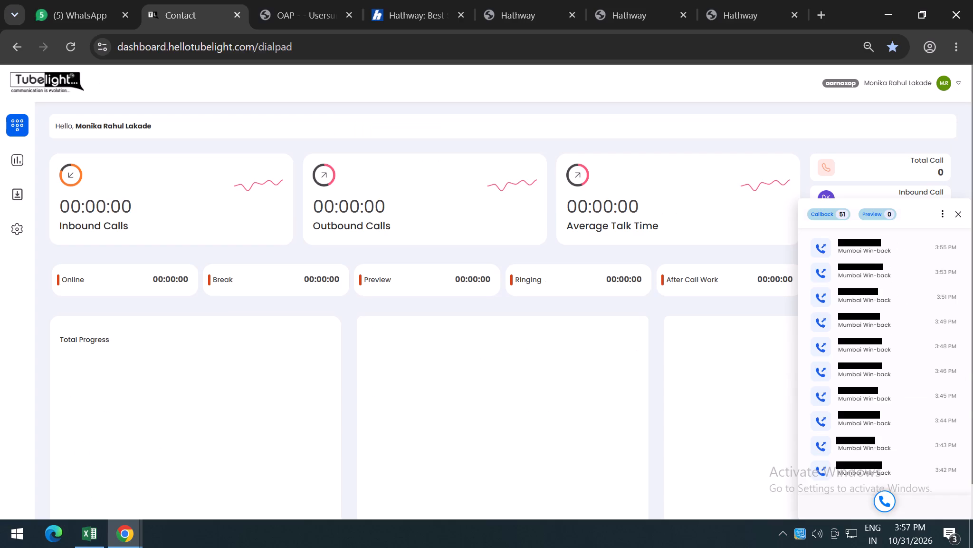
Switch to the OAP user summary, reveal the customer's mobile number and mask the e-mail address.
left_click(301, 0)
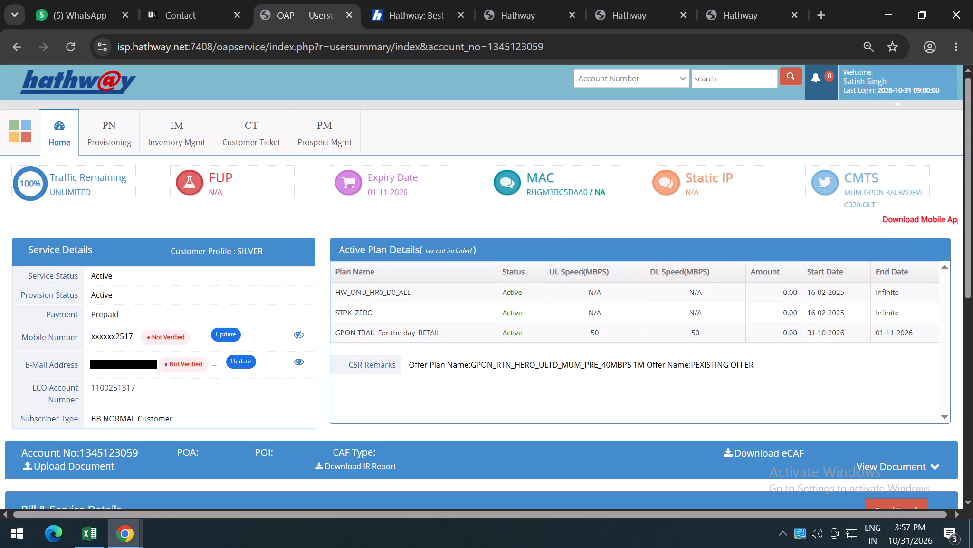
left_click(303, 333)
left_click(301, 357)
double_click(301, 357)
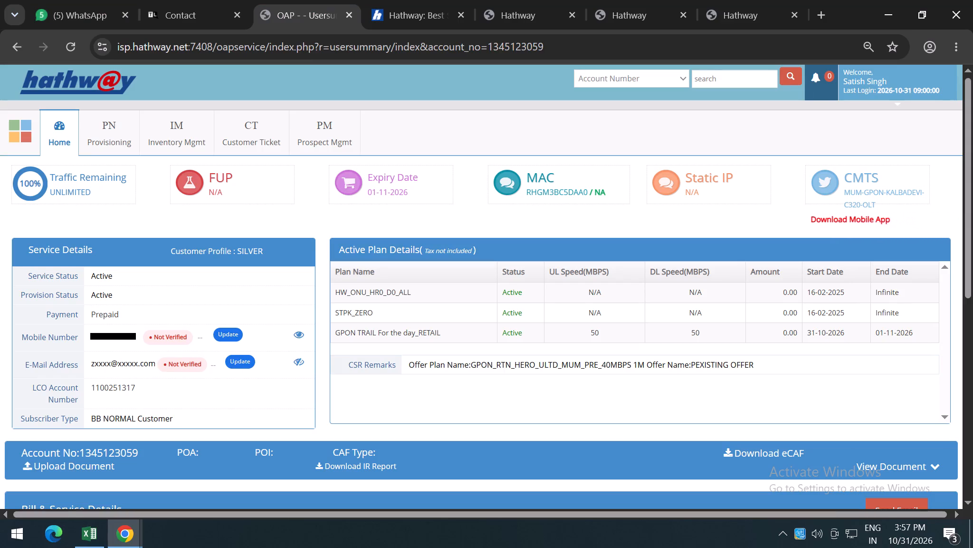
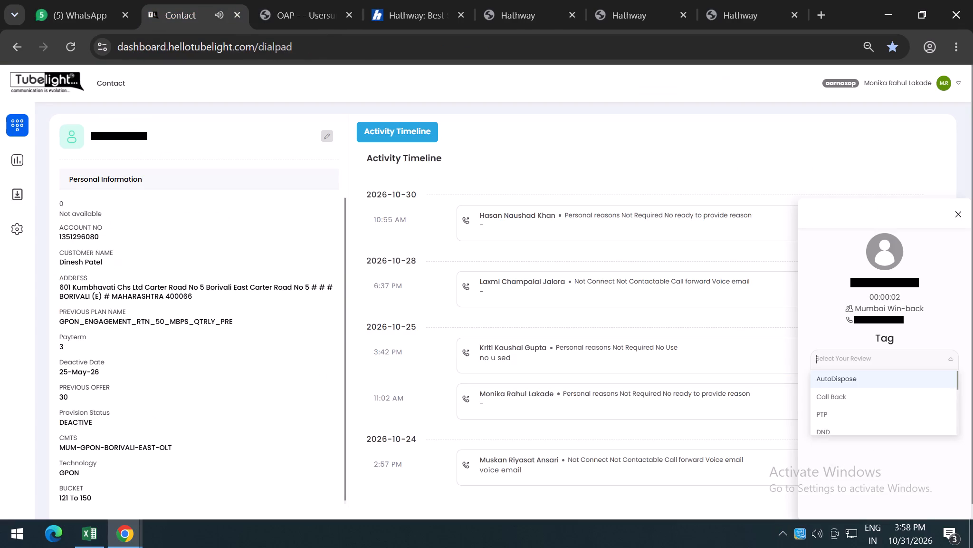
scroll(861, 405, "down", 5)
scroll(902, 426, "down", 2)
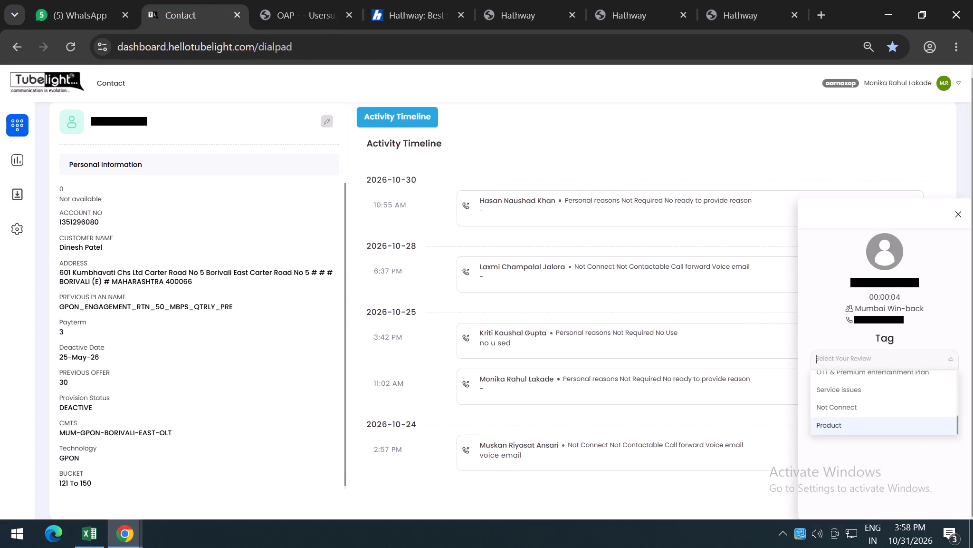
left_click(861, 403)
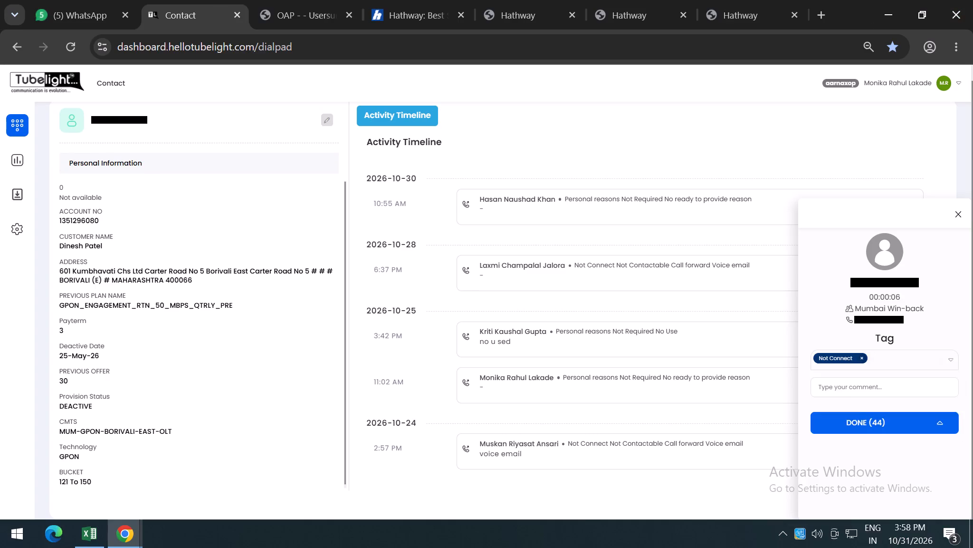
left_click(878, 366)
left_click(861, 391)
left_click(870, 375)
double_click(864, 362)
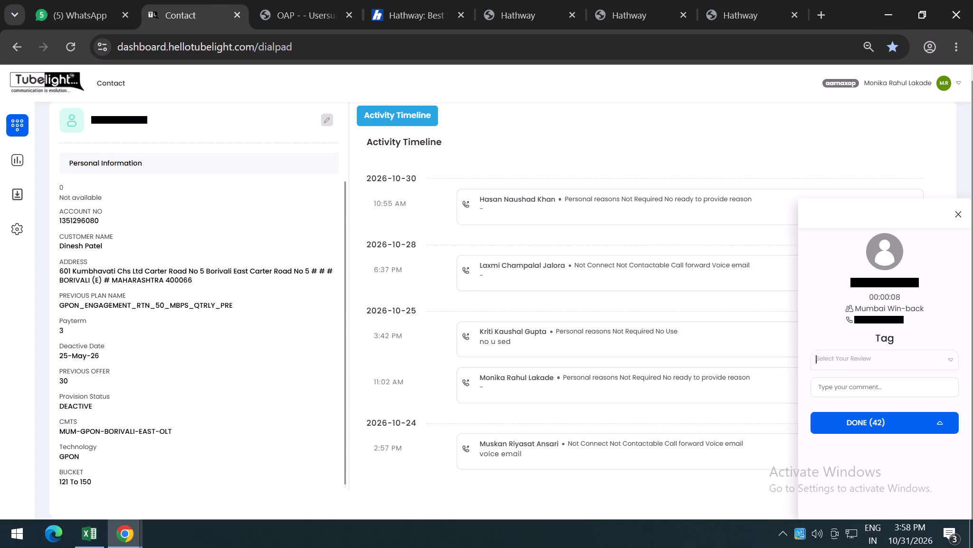
Tag the ended Mumbai Win-back call as Not Connect with its sub-reasons and submit the disposition.
scroll(860, 410, "down", 1)
left_click(867, 403)
left_click_drag(895, 364, 887, 377)
left_click_drag(859, 418, 864, 412)
left_click_drag(902, 356, 899, 376)
left_click(890, 409)
left_click(888, 455)
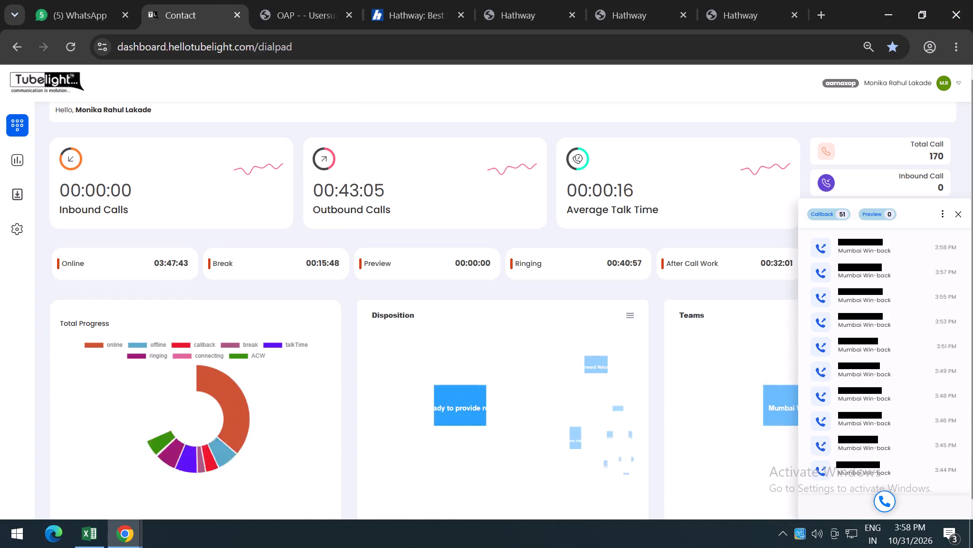